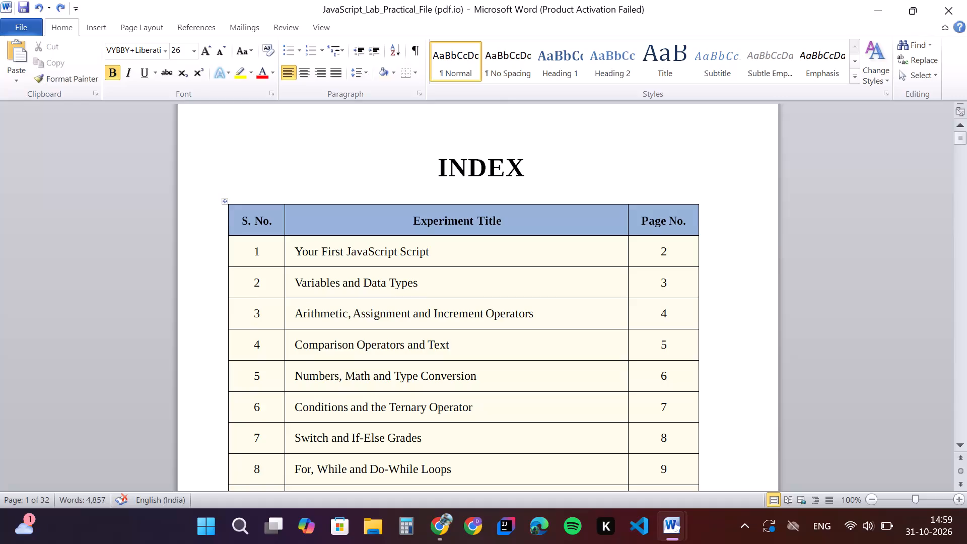
Look through the JavaScript lab practical file from the index to Experiment No. 11, checking the experiment pages' layout and page numbers.
{"action": "scroll", "coordinate": [838, 314], "scroll_direction": "down", "scroll_amount": 18}
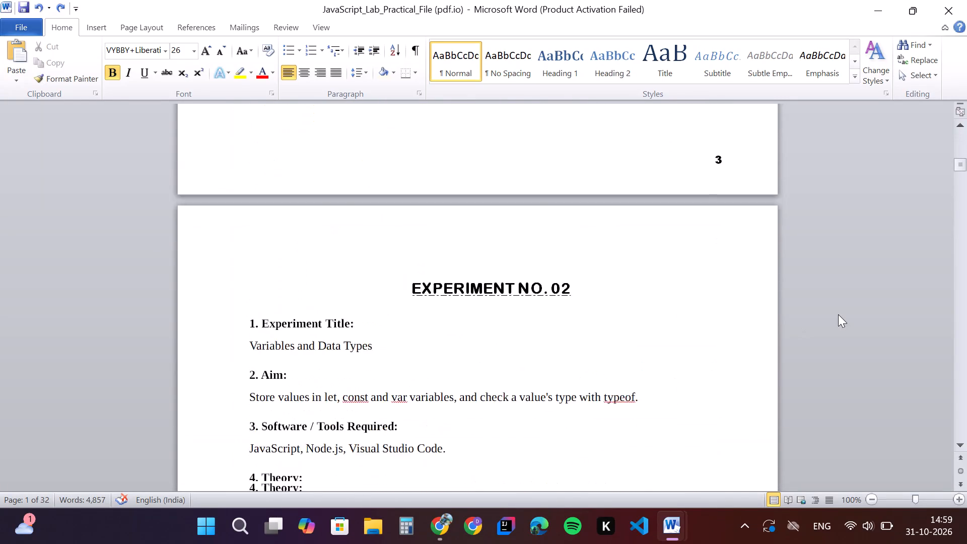
{"action": "scroll", "coordinate": [838, 314], "scroll_direction": "up", "scroll_amount": 1}
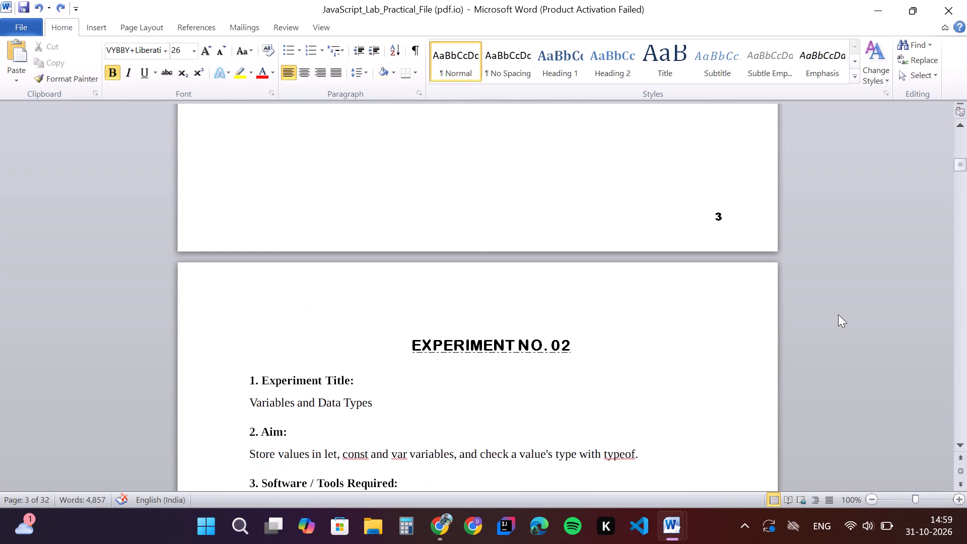
{"action": "scroll", "coordinate": [838, 314], "scroll_direction": "down", "scroll_amount": 5}
{"action": "scroll", "coordinate": [838, 314], "scroll_direction": "up", "scroll_amount": 1}
{"action": "scroll", "coordinate": [838, 314], "scroll_direction": "down", "scroll_amount": 16}
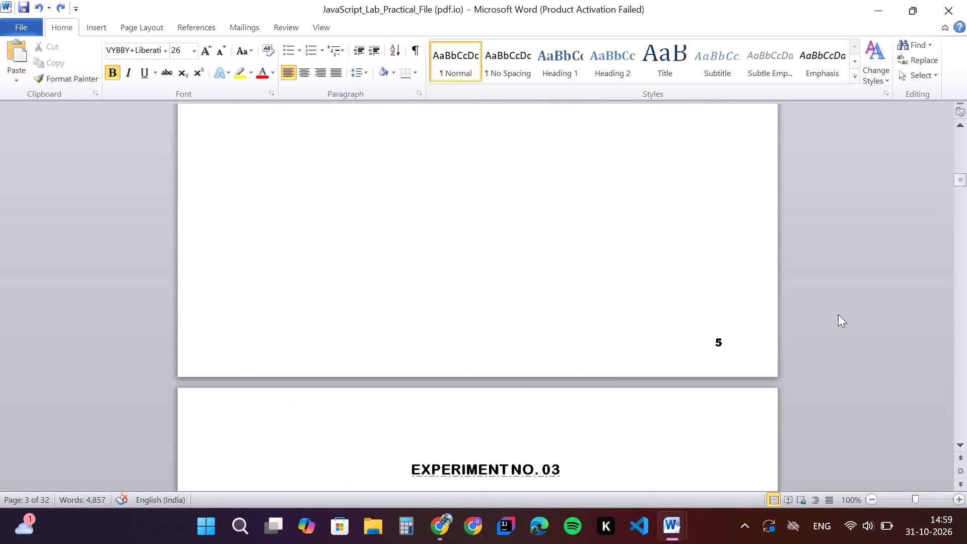
{"action": "scroll", "coordinate": [838, 314], "scroll_direction": "down", "scroll_amount": 20}
{"action": "scroll", "coordinate": [838, 314], "scroll_direction": "down", "scroll_amount": 20}
{"action": "scroll", "coordinate": [838, 314], "scroll_direction": "down", "scroll_amount": 8}
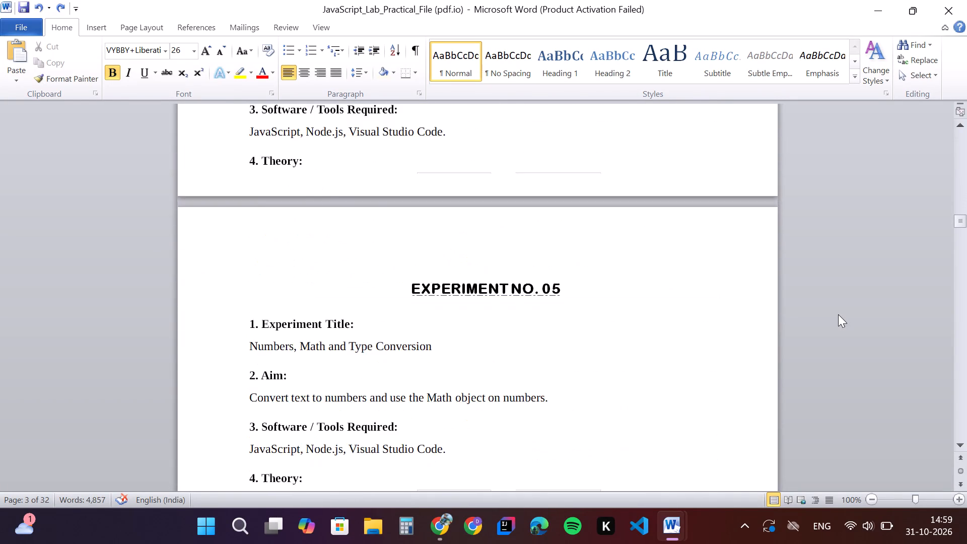
{"action": "scroll", "coordinate": [838, 314], "scroll_direction": "down", "scroll_amount": 20}
{"action": "scroll", "coordinate": [838, 314], "scroll_direction": "down", "scroll_amount": 20}
{"action": "scroll", "coordinate": [838, 314], "scroll_direction": "down", "scroll_amount": 8}
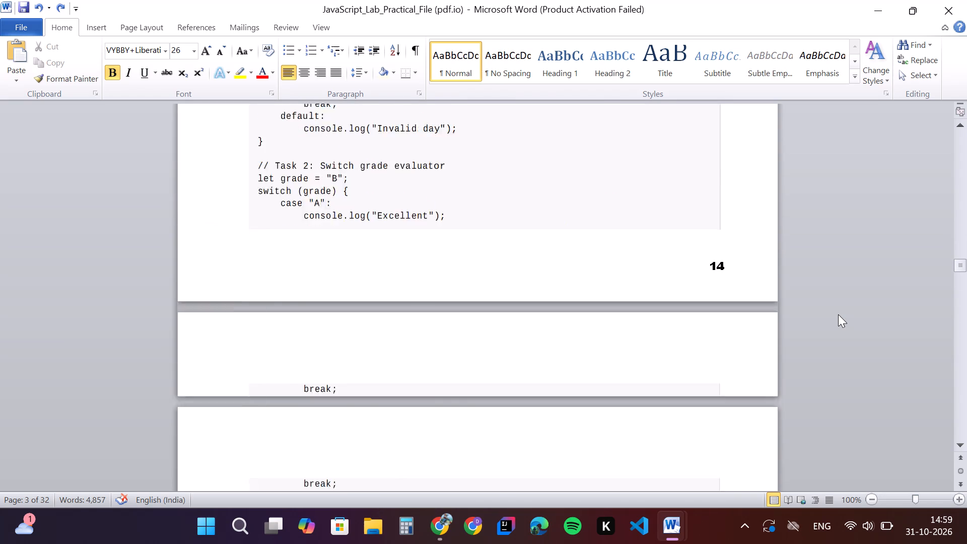
{"action": "scroll", "coordinate": [838, 314], "scroll_direction": "down", "scroll_amount": 20}
{"action": "scroll", "coordinate": [838, 314], "scroll_direction": "down", "scroll_amount": 20}
{"action": "scroll", "coordinate": [838, 314], "scroll_direction": "down", "scroll_amount": 8}
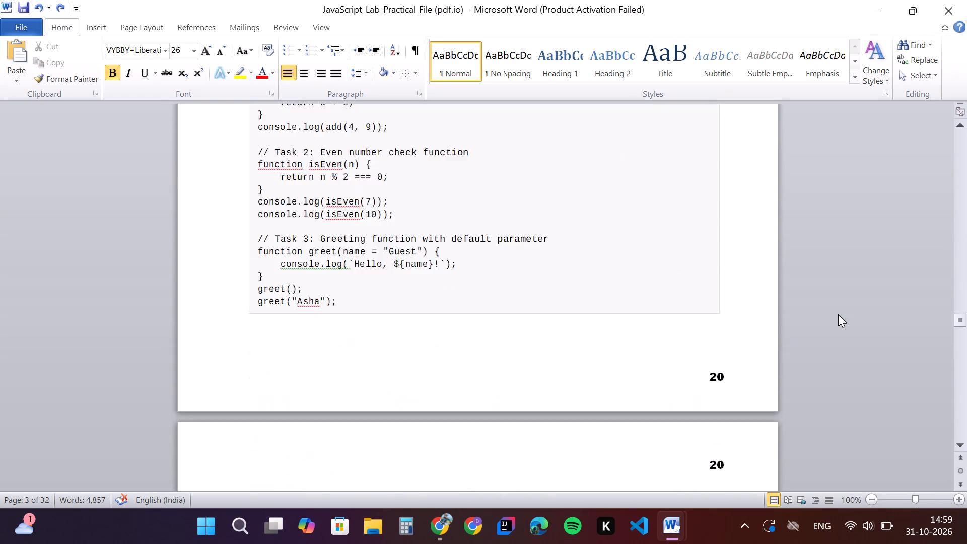
{"action": "scroll", "coordinate": [838, 314], "scroll_direction": "down", "scroll_amount": 18}
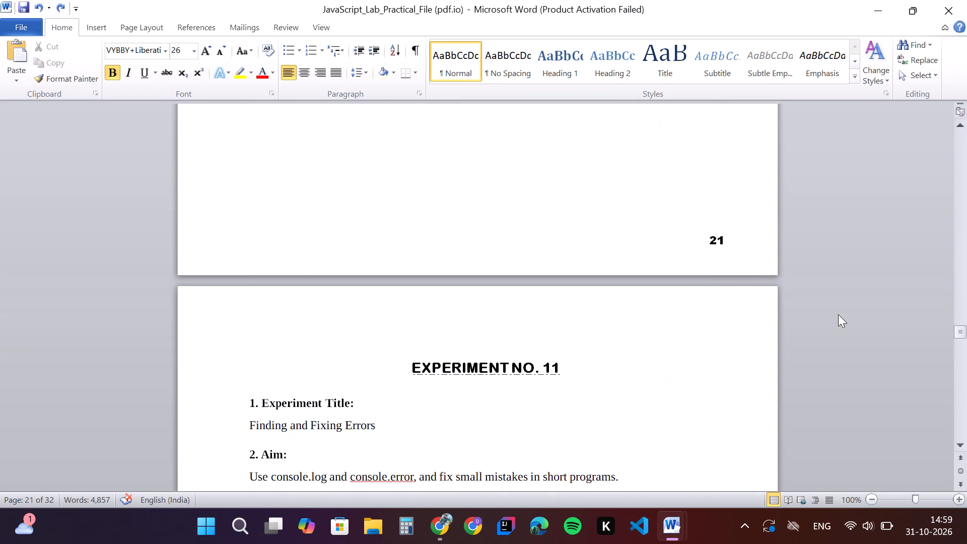
Return to the document's start and review the index table and the theory, procedure and program sections of Experiment No. 01.
{"action": "left_click_drag", "start_coordinate": [954, 327], "coordinate": [961, 174]}
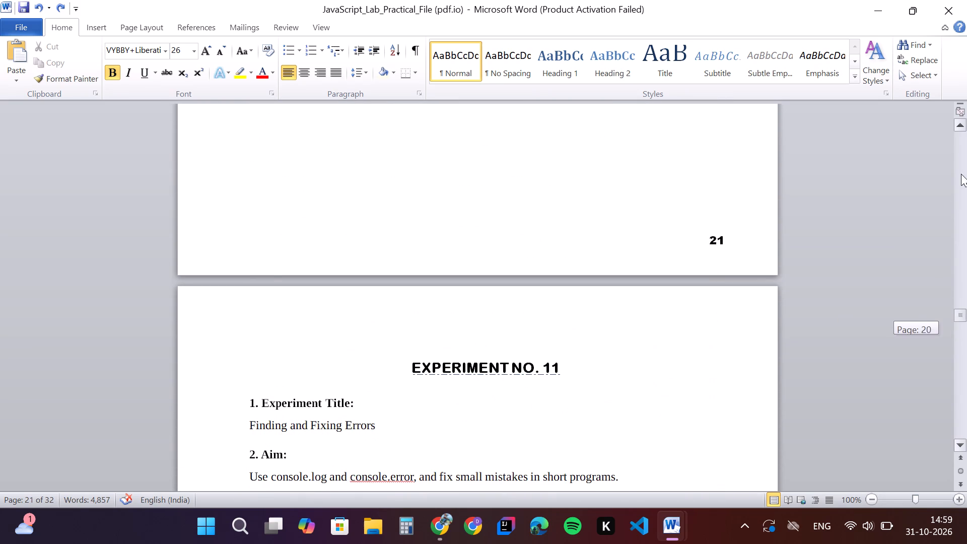
{"action": "left_click_drag", "start_coordinate": [961, 174], "coordinate": [966, 97]}
{"action": "scroll", "coordinate": [884, 259], "scroll_direction": "down", "scroll_amount": 4}
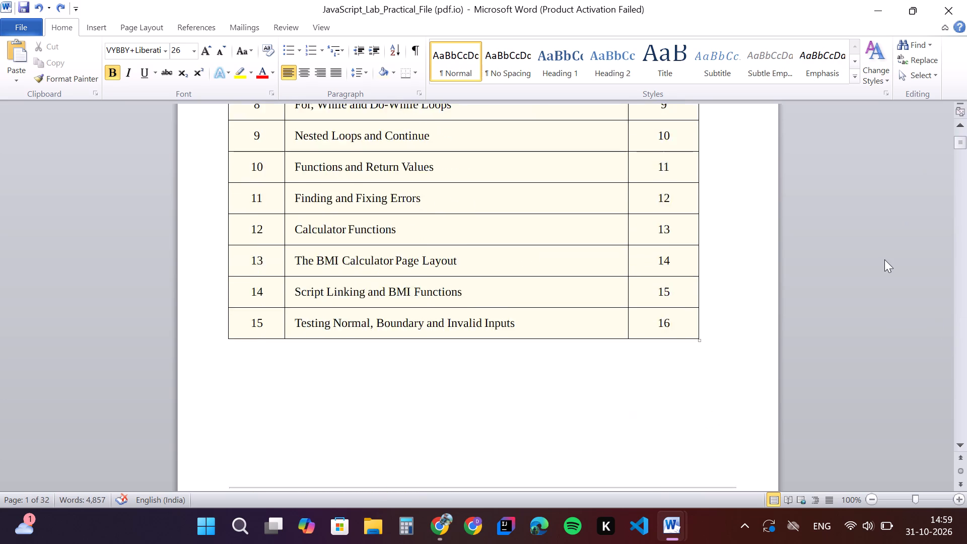
{"action": "scroll", "coordinate": [884, 259], "scroll_direction": "down", "scroll_amount": 3}
{"action": "scroll", "coordinate": [884, 259], "scroll_direction": "up", "scroll_amount": 5}
{"action": "scroll", "coordinate": [884, 259], "scroll_direction": "down", "scroll_amount": 3}
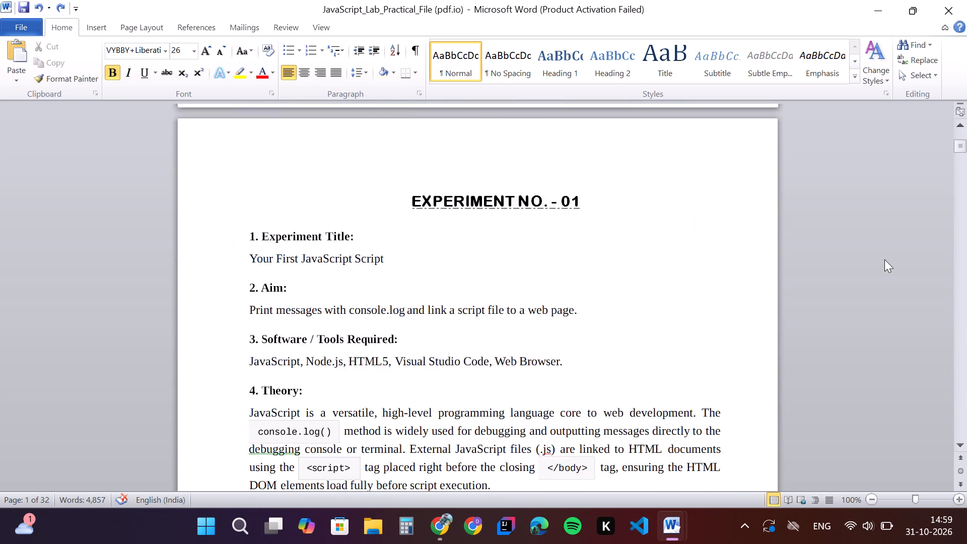
{"action": "scroll", "coordinate": [884, 259], "scroll_direction": "down", "scroll_amount": 9}
{"action": "scroll", "coordinate": [884, 259], "scroll_direction": "up", "scroll_amount": 6}
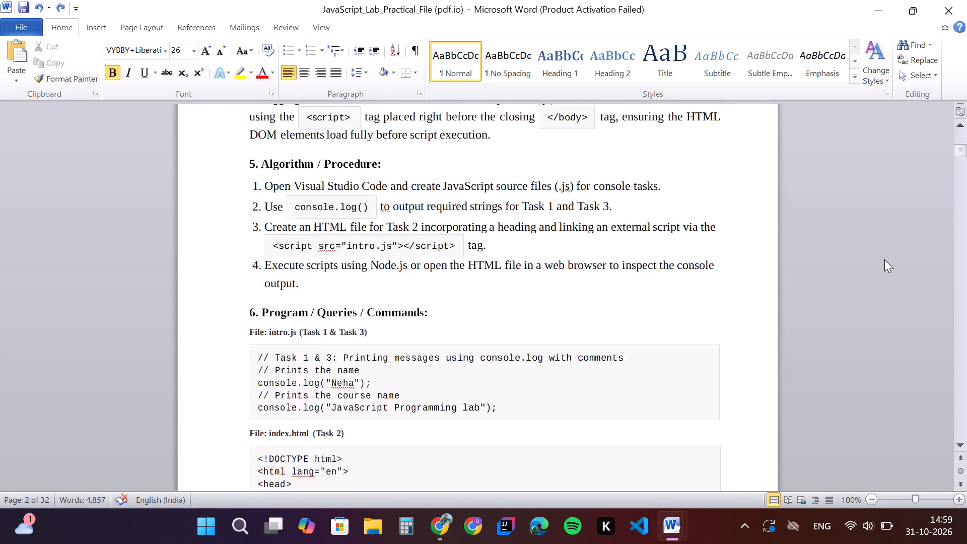
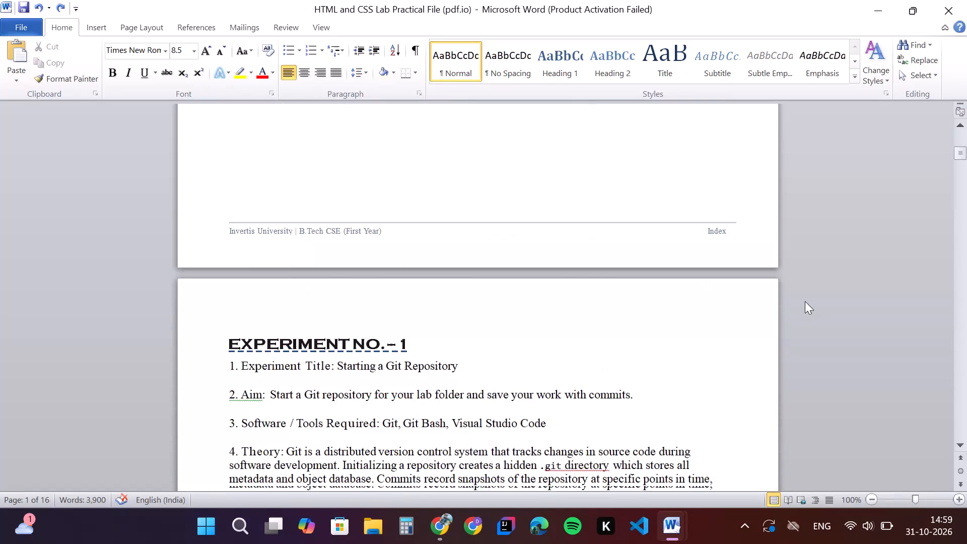
Look through the HTML and CSS lab practical file's index and its first experiment pages, checking their layout and page footers.
{"action": "scroll", "coordinate": [805, 301], "scroll_direction": "down", "scroll_amount": 7}
{"action": "scroll", "coordinate": [805, 301], "scroll_direction": "up", "scroll_amount": 2}
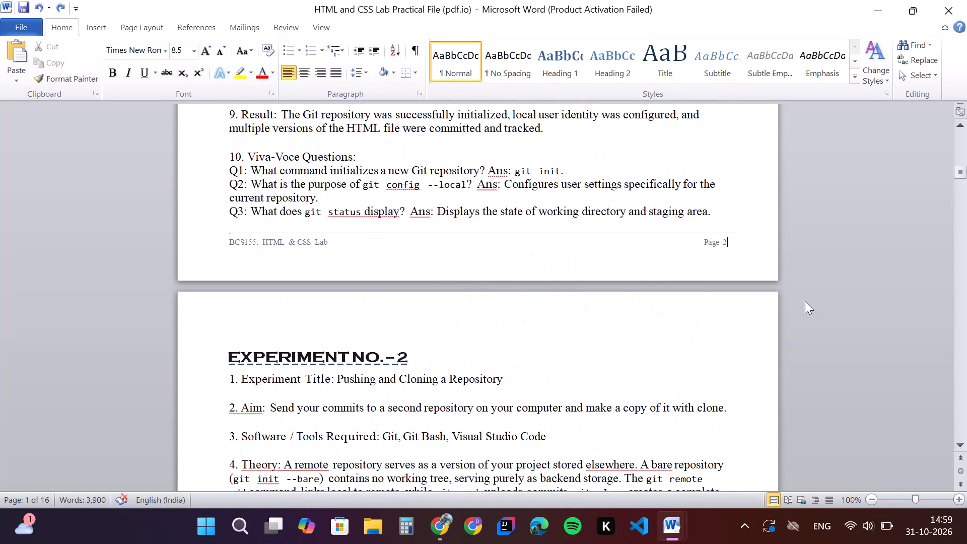
{"action": "scroll", "coordinate": [805, 301], "scroll_direction": "up", "scroll_amount": 6}
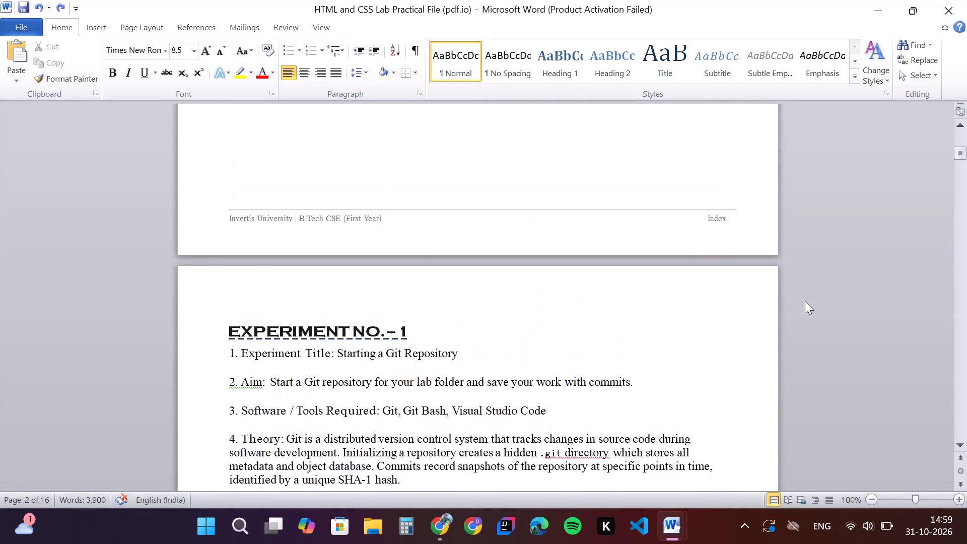
{"action": "scroll", "coordinate": [805, 301], "scroll_direction": "up", "scroll_amount": 9}
{"action": "scroll", "coordinate": [805, 301], "scroll_direction": "down", "scroll_amount": 7}
{"action": "scroll", "coordinate": [805, 301], "scroll_direction": "up", "scroll_amount": 2}
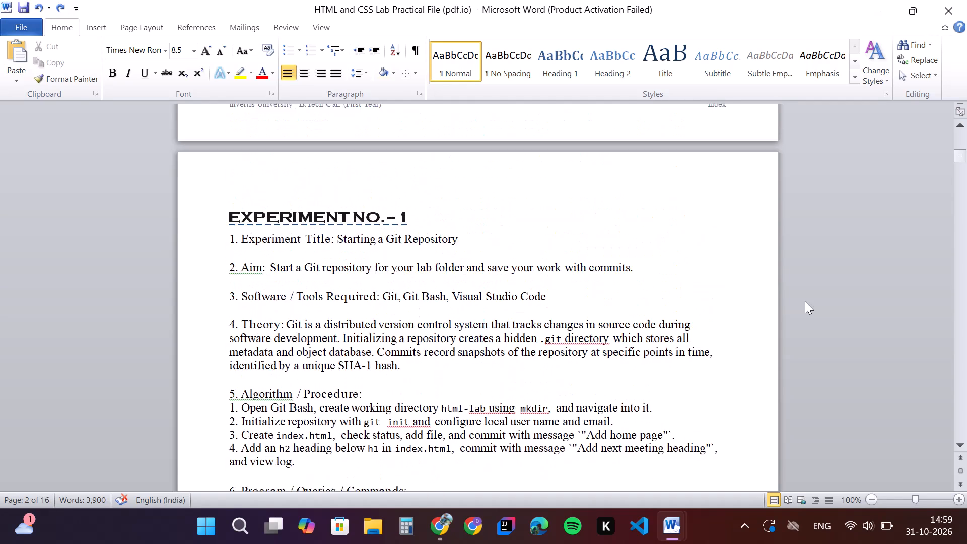
{"action": "scroll", "coordinate": [805, 301], "scroll_direction": "down", "scroll_amount": 15}
{"action": "scroll", "coordinate": [805, 301], "scroll_direction": "up", "scroll_amount": 4}
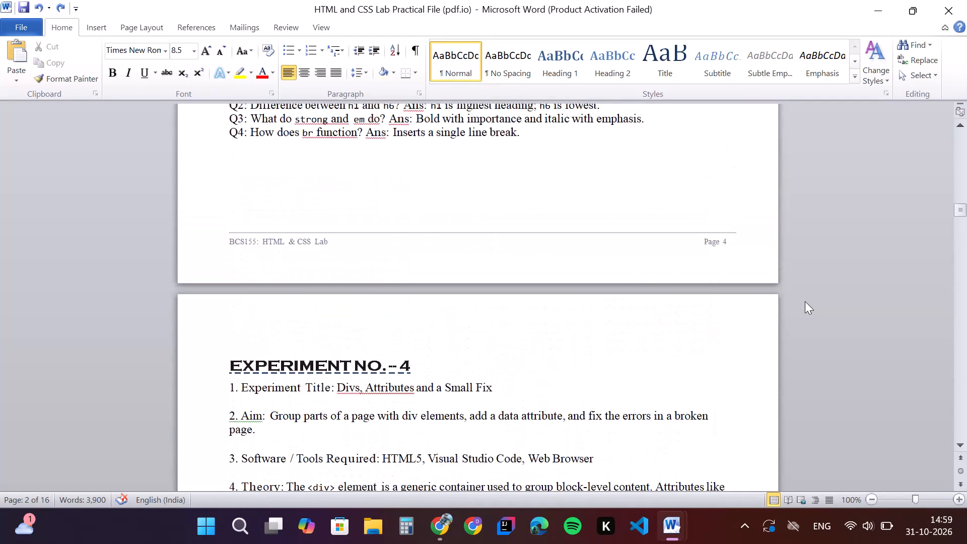
{"action": "scroll", "coordinate": [805, 301], "scroll_direction": "up", "scroll_amount": 16}
{"action": "scroll", "coordinate": [805, 301], "scroll_direction": "up", "scroll_amount": 5}
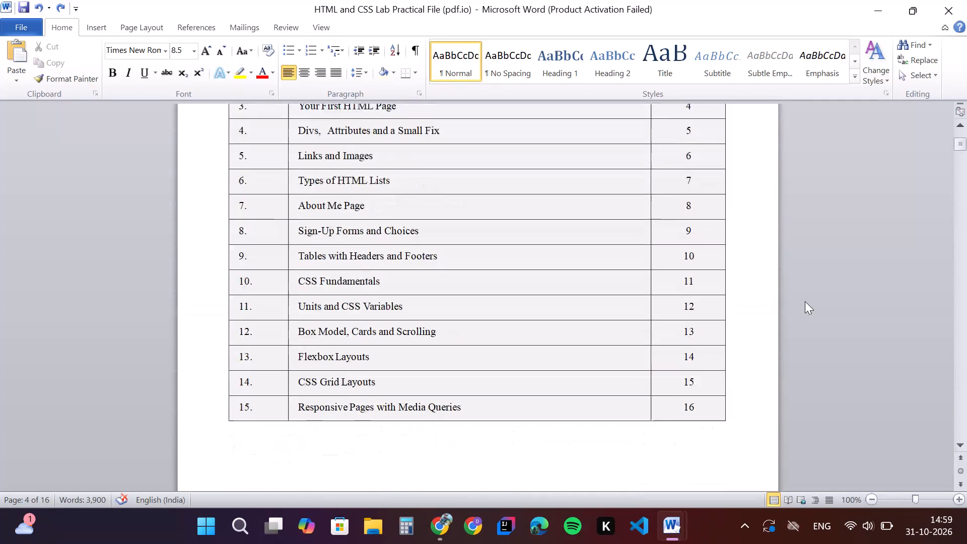
Close the HTML and CSS lab practical file without saving its changes.
{"action": "left_click", "coordinate": [945, 1]}
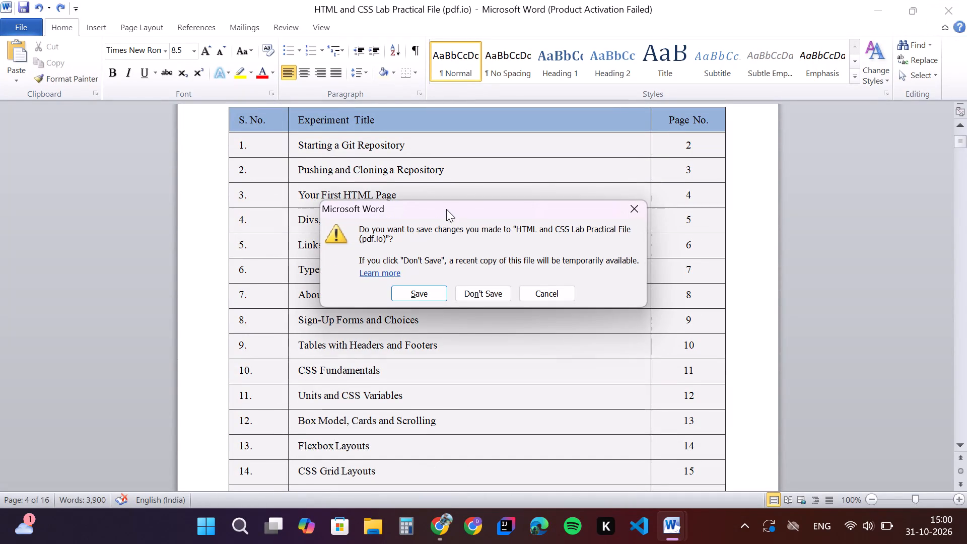
{"action": "left_click", "coordinate": [487, 299]}
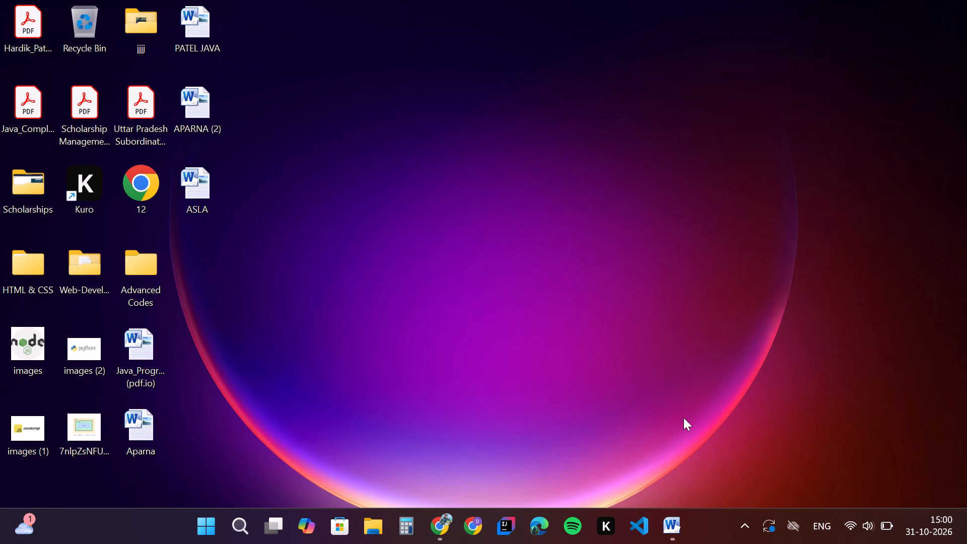
Switch to the JavaScript lab practical file and review its index page and the Experiment No. 01 pages.
{"action": "left_click", "coordinate": [673, 524]}
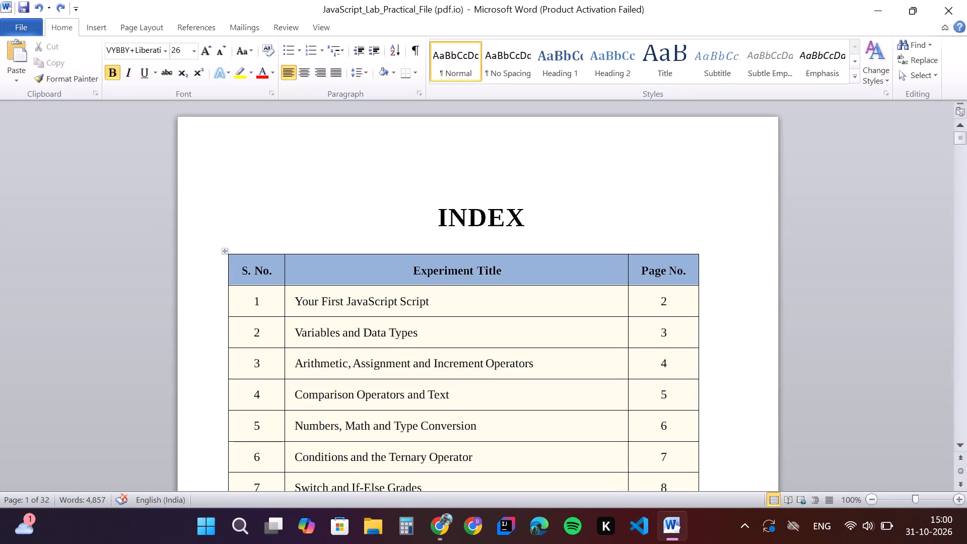
{"action": "scroll", "coordinate": [792, 292], "scroll_direction": "down", "scroll_amount": 9}
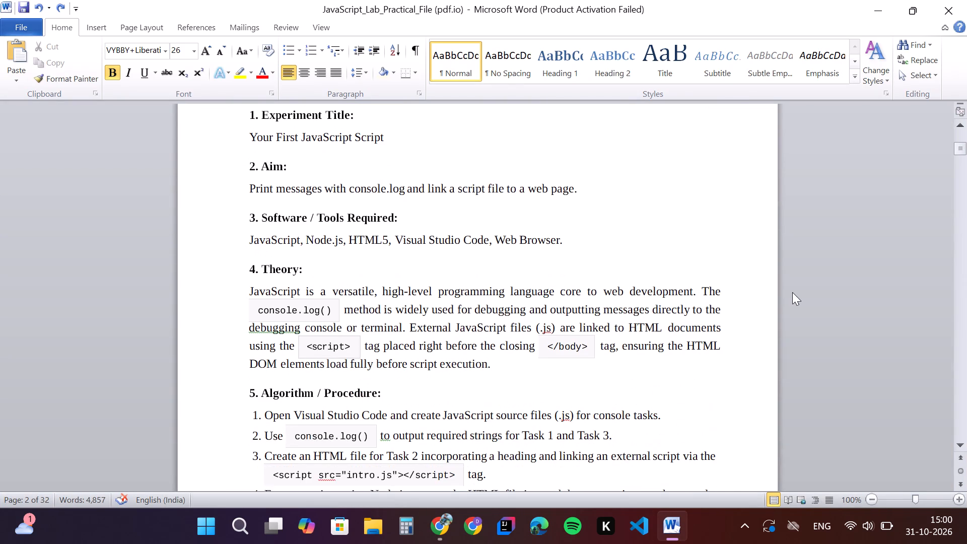
{"action": "scroll", "coordinate": [792, 292], "scroll_direction": "down", "scroll_amount": 2}
{"action": "scroll", "coordinate": [792, 292], "scroll_direction": "up", "scroll_amount": 6}
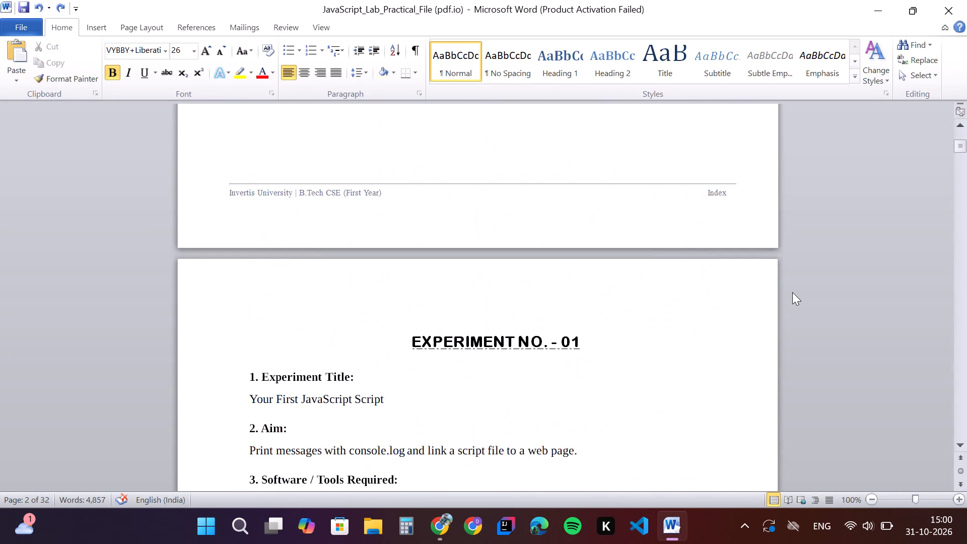
{"action": "scroll", "coordinate": [792, 292], "scroll_direction": "down", "scroll_amount": 17}
{"action": "scroll", "coordinate": [792, 292], "scroll_direction": "up", "scroll_amount": 12}
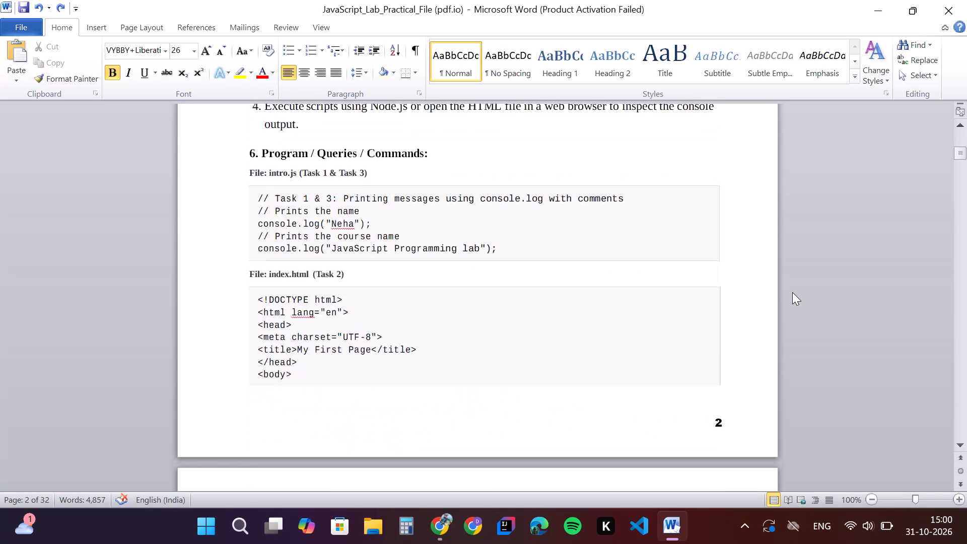
{"action": "scroll", "coordinate": [792, 292], "scroll_direction": "up", "scroll_amount": 17}
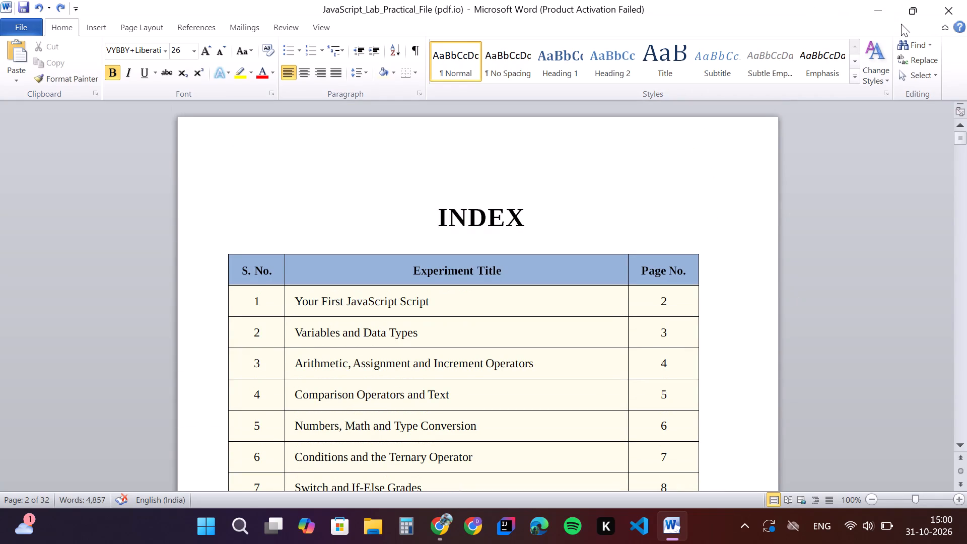
Open the PATEL JAVA document from the desktop and maximize its window.
{"action": "left_click", "coordinate": [889, 17]}
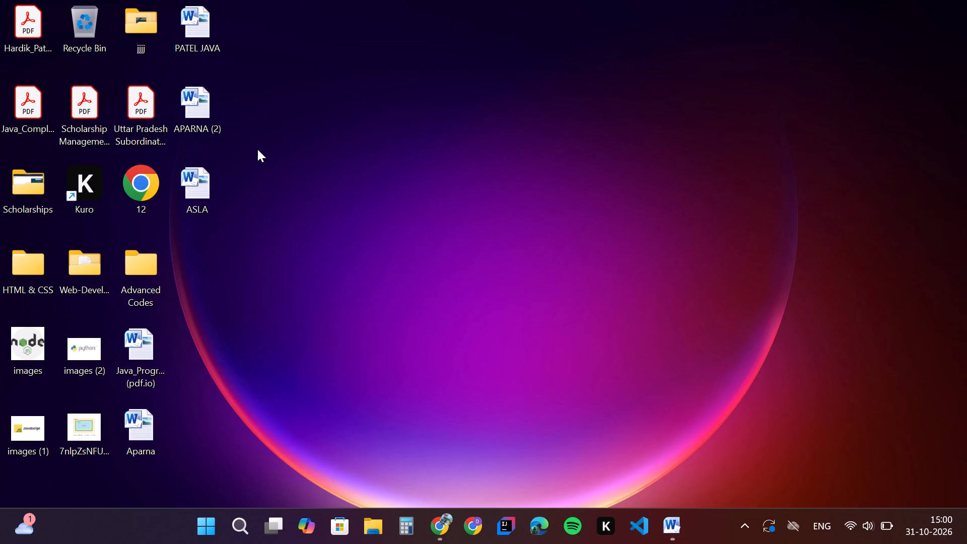
{"action": "double_click", "coordinate": [192, 14]}
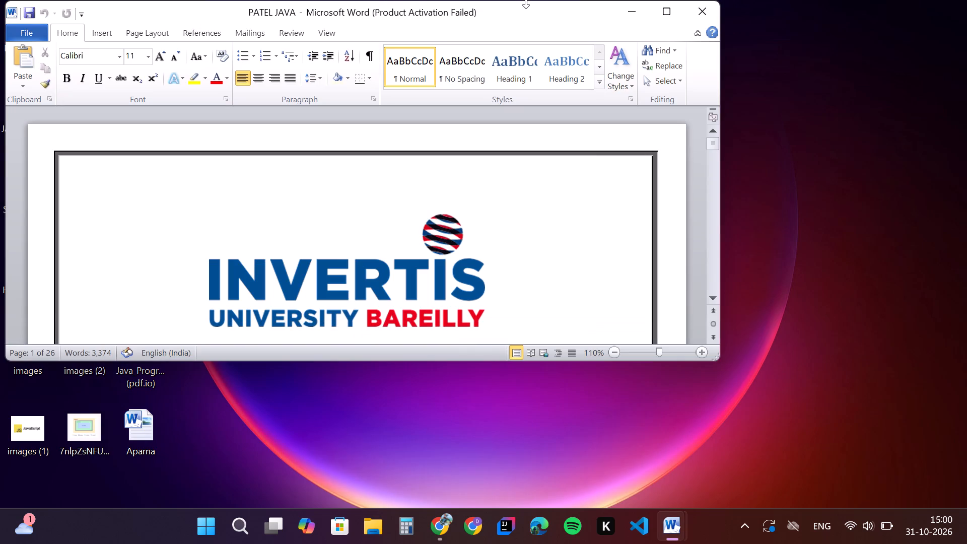
{"action": "left_click", "coordinate": [671, 20]}
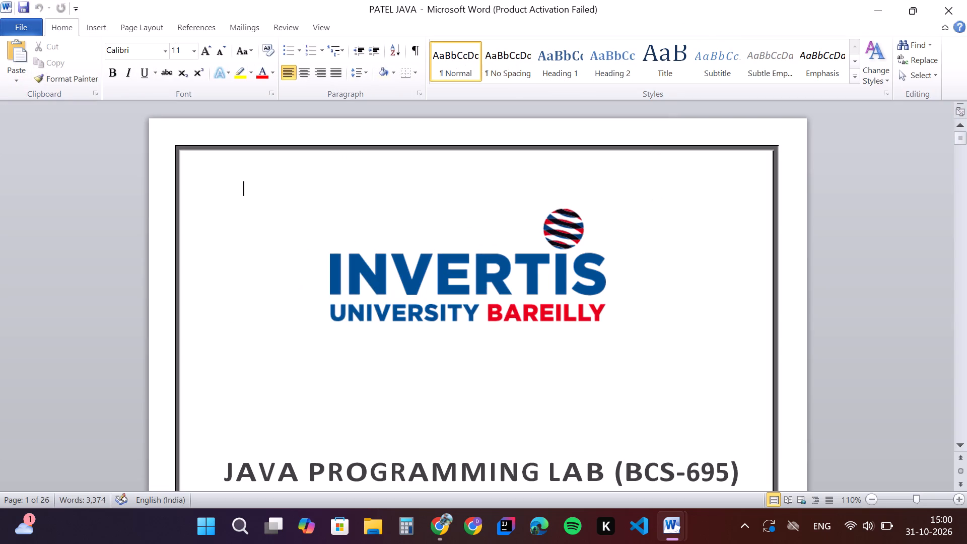
Look through the PATEL JAVA document's cover page, assignment index table and first assignment pages.
{"action": "scroll", "coordinate": [887, 304], "scroll_direction": "down", "scroll_amount": 9}
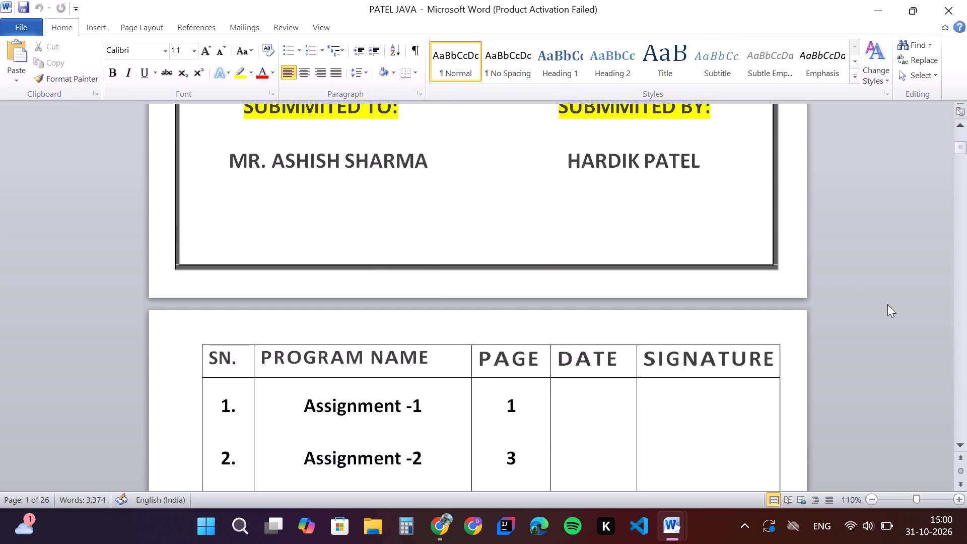
{"action": "scroll", "coordinate": [887, 304], "scroll_direction": "down", "scroll_amount": 18}
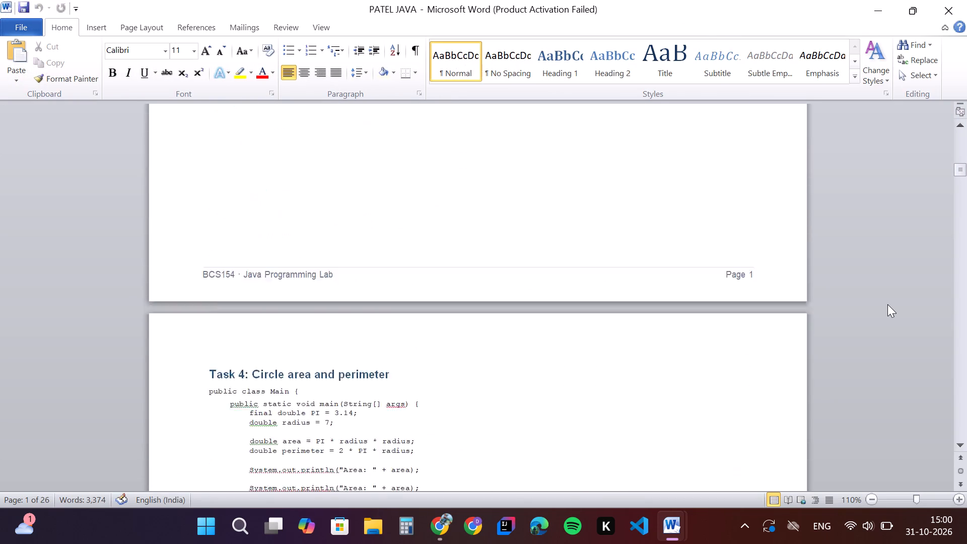
{"action": "scroll", "coordinate": [887, 304], "scroll_direction": "down", "scroll_amount": 1}
{"action": "scroll", "coordinate": [876, 266], "scroll_direction": "up", "scroll_amount": 14}
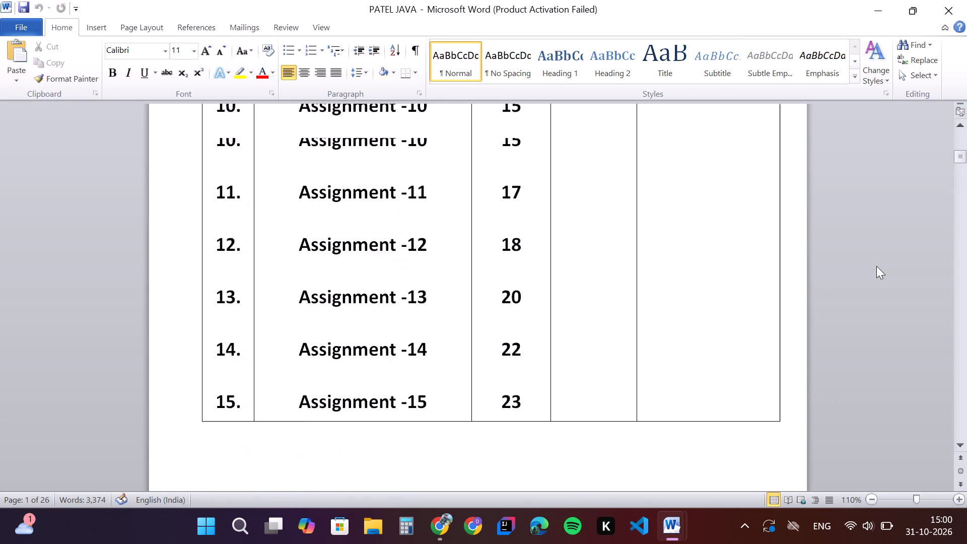
{"action": "scroll", "coordinate": [876, 266], "scroll_direction": "up", "scroll_amount": 11}
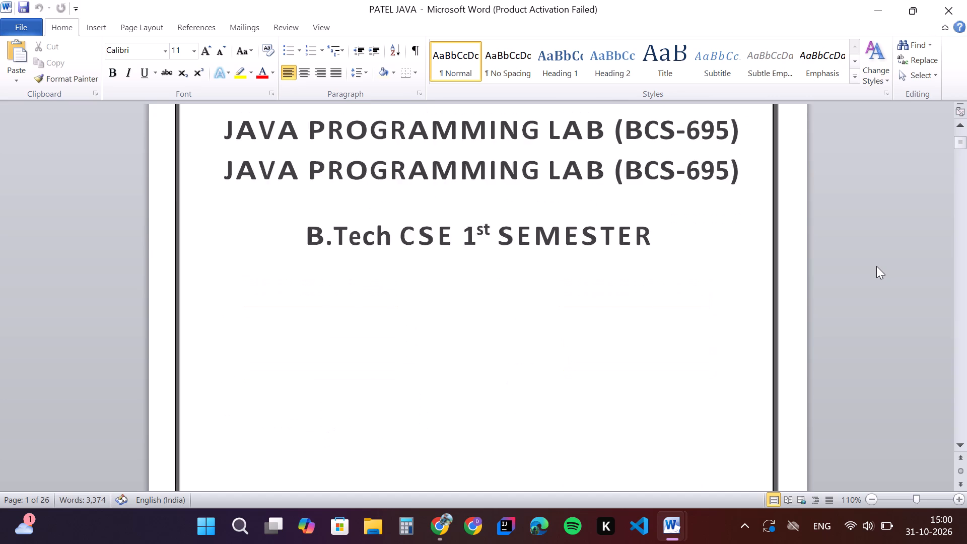
{"action": "scroll", "coordinate": [876, 266], "scroll_direction": "up", "scroll_amount": 6}
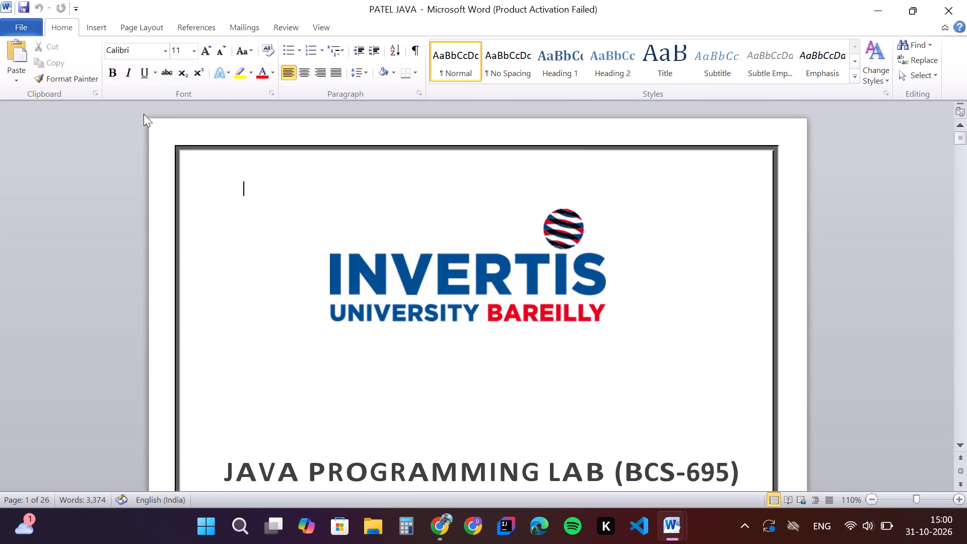
Copy the bordered cover page and the whole assignment index table, through Assignment -15, from the PATEL JAVA document.
{"action": "left_click_drag", "start_coordinate": [144, 114], "coordinate": [594, 533]}
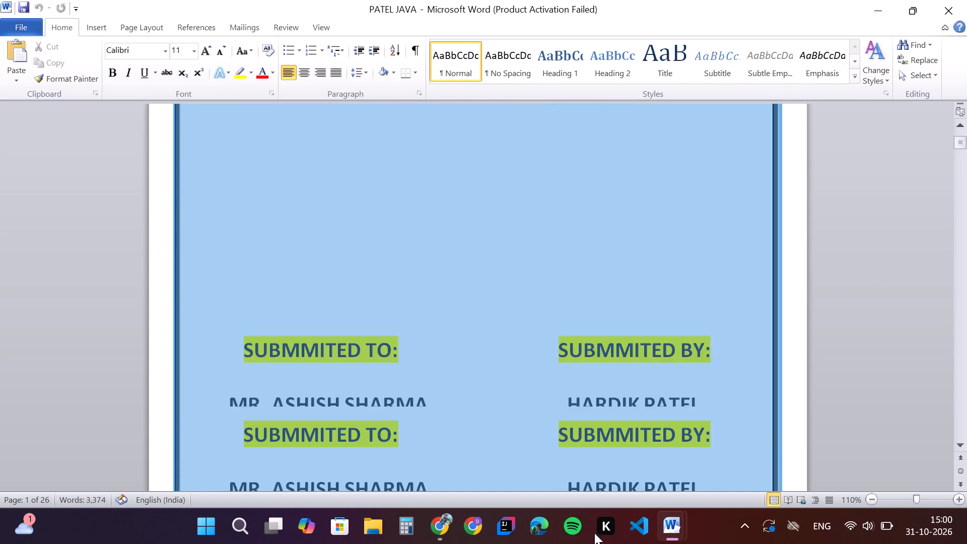
{"action": "left_click_drag", "start_coordinate": [594, 533], "coordinate": [664, 317]}
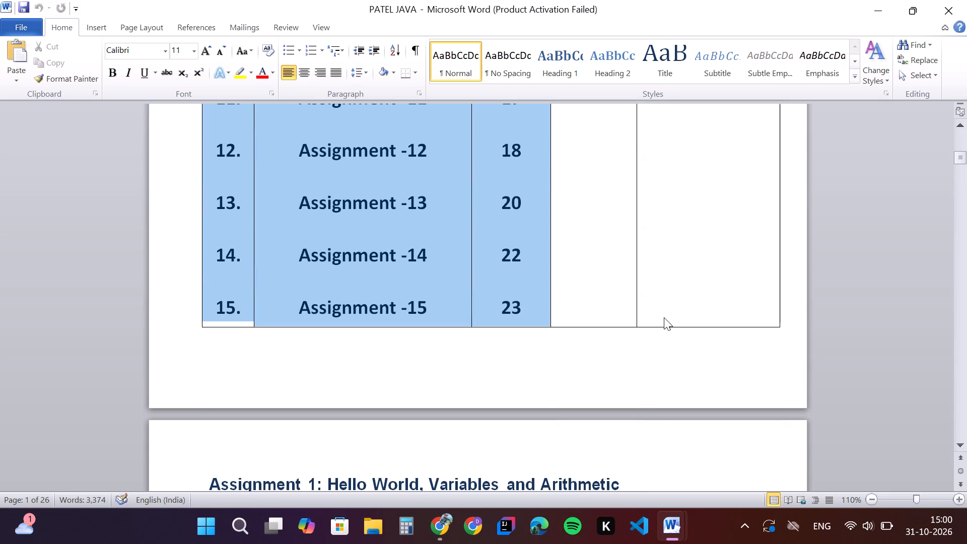
{"action": "left_click_drag", "start_coordinate": [664, 317], "coordinate": [663, 322]}
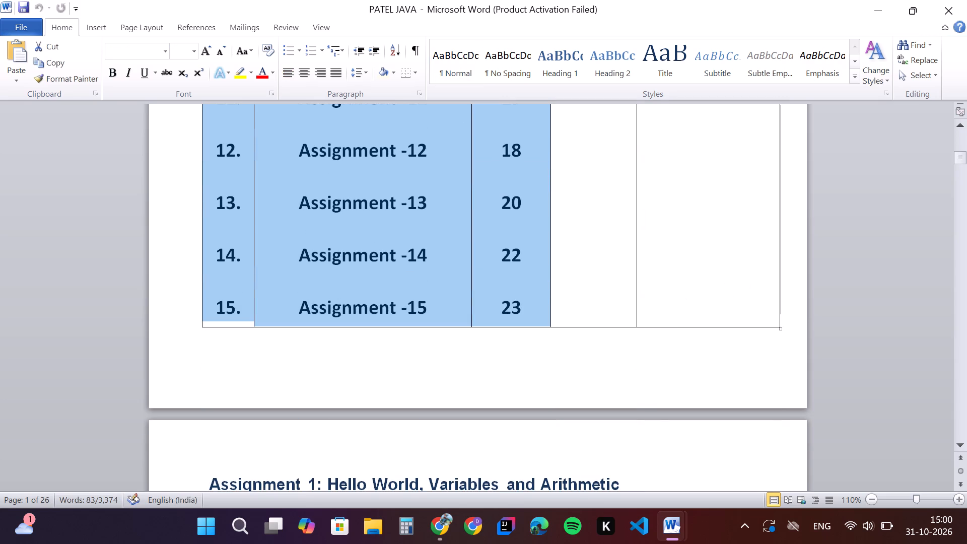
{"action": "key", "text": "ctrl+c"}
{"action": "left_click", "coordinate": [878, 275]}
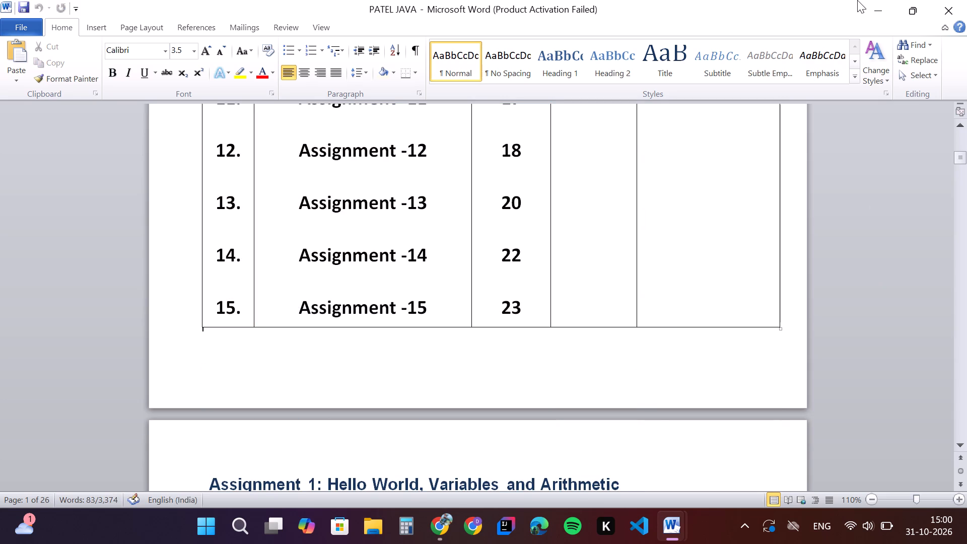
Paste the copied cover page and assignment table at the start of the JavaScript lab practical file, above the INDEX heading.
{"action": "left_click", "coordinate": [873, 11]}
{"action": "left_click_drag", "start_coordinate": [743, 134], "coordinate": [672, 442]}
{"action": "left_click", "coordinate": [668, 524]}
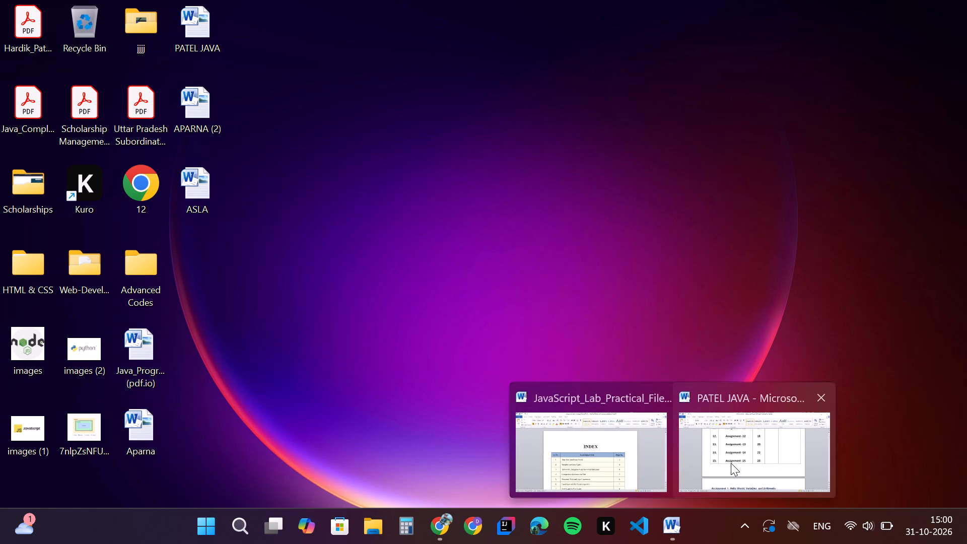
{"action": "left_click", "coordinate": [731, 463]}
{"action": "left_click", "coordinate": [665, 518]}
{"action": "left_click", "coordinate": [629, 464]}
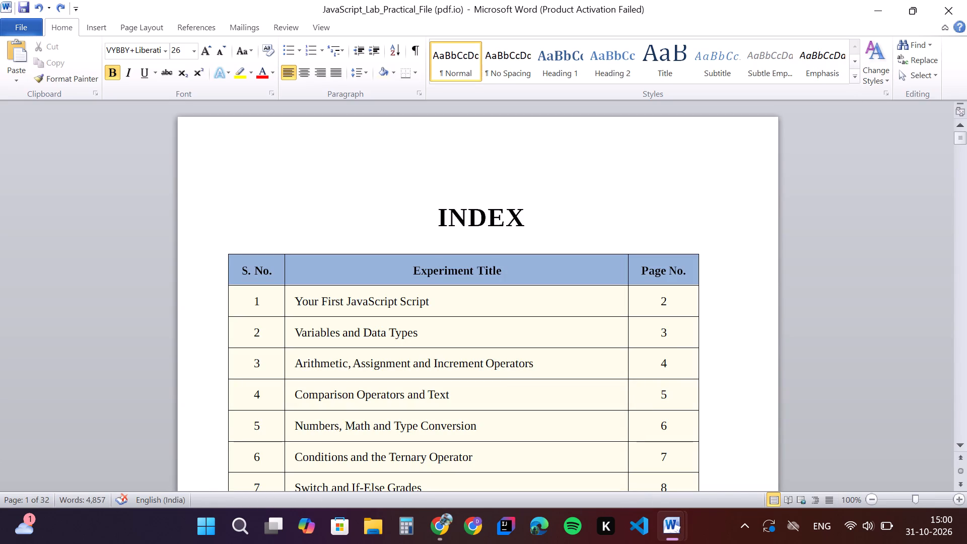
{"action": "left_click", "coordinate": [228, 144]}
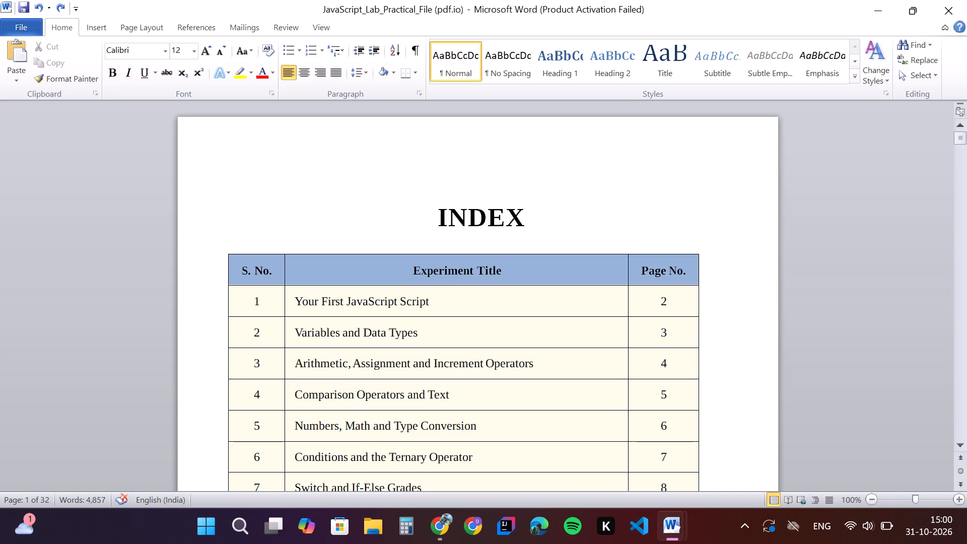
{"action": "key", "text": "ctrl+v"}
Examine the pasted cover page and assignment table in the JavaScript file, and how they lead into the Experiment No. 01 page.
{"action": "scroll", "coordinate": [832, 303], "scroll_direction": "down", "scroll_amount": 1}
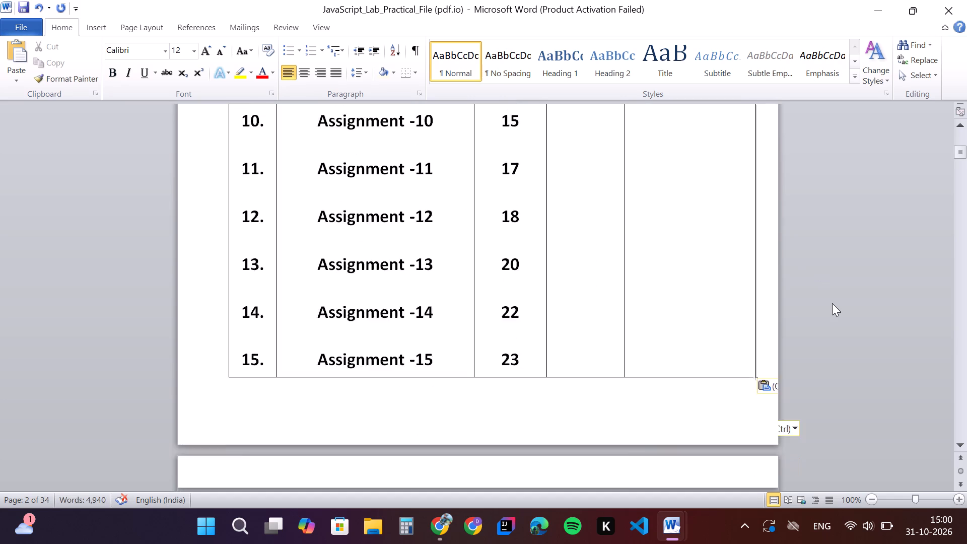
{"action": "scroll", "coordinate": [832, 303], "scroll_direction": "down", "scroll_amount": 3}
{"action": "scroll", "coordinate": [548, 318], "scroll_direction": "up", "scroll_amount": 9}
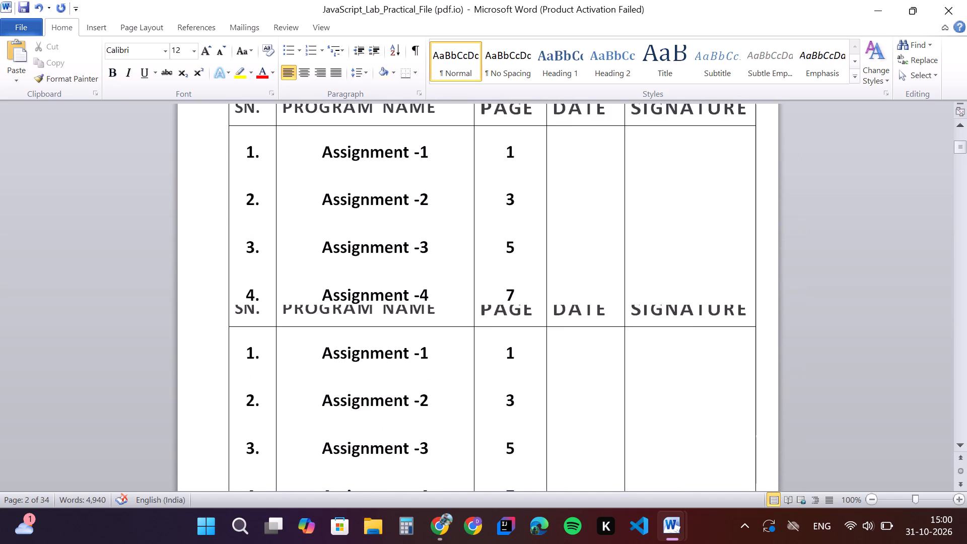
{"action": "scroll", "coordinate": [548, 318], "scroll_direction": "up", "scroll_amount": 6}
{"action": "scroll", "coordinate": [548, 318], "scroll_direction": "down", "scroll_amount": 4}
{"action": "scroll", "coordinate": [548, 318], "scroll_direction": "up", "scroll_amount": 6}
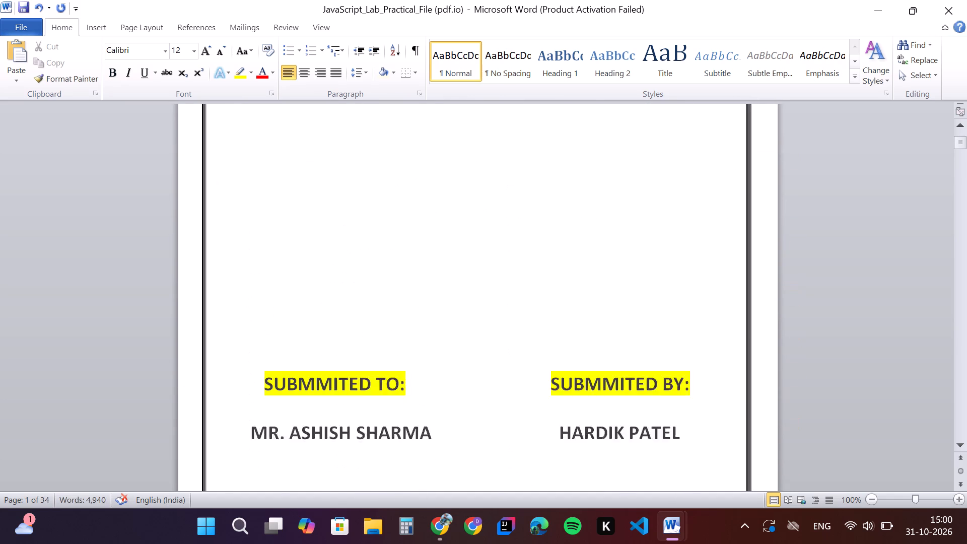
{"action": "scroll", "coordinate": [548, 318], "scroll_direction": "up", "scroll_amount": 7}
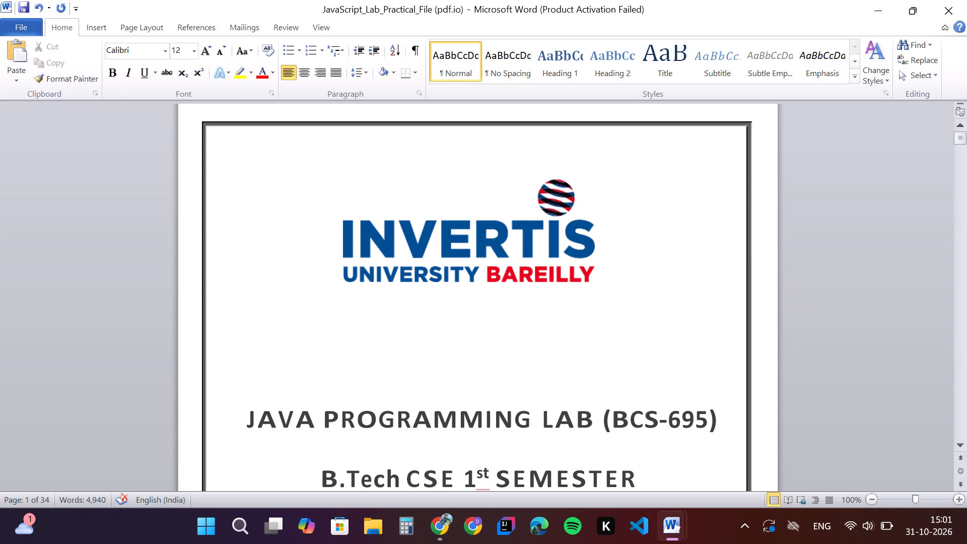
{"action": "scroll", "coordinate": [548, 318], "scroll_direction": "down", "scroll_amount": 1}
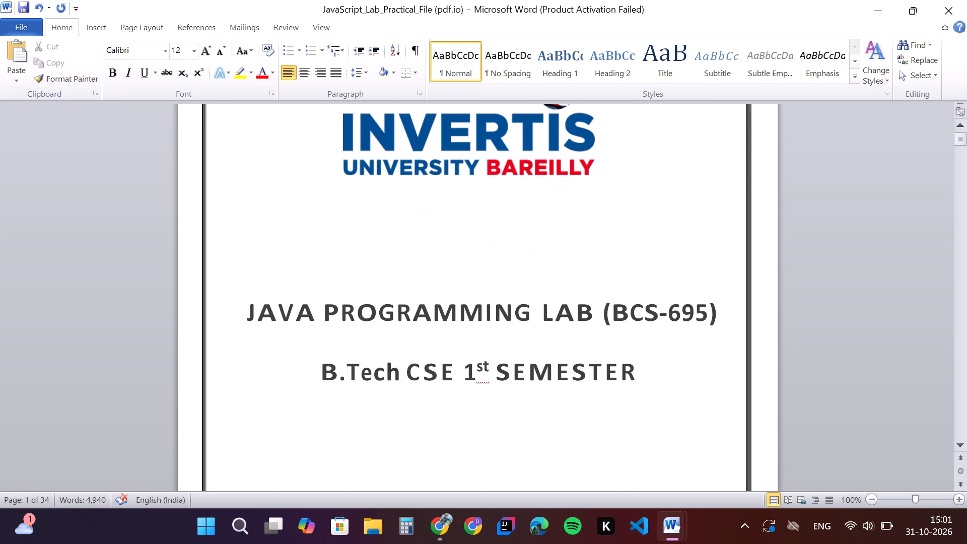
{"action": "scroll", "coordinate": [548, 318], "scroll_direction": "down", "scroll_amount": 3}
{"action": "scroll", "coordinate": [548, 318], "scroll_direction": "up", "scroll_amount": 2}
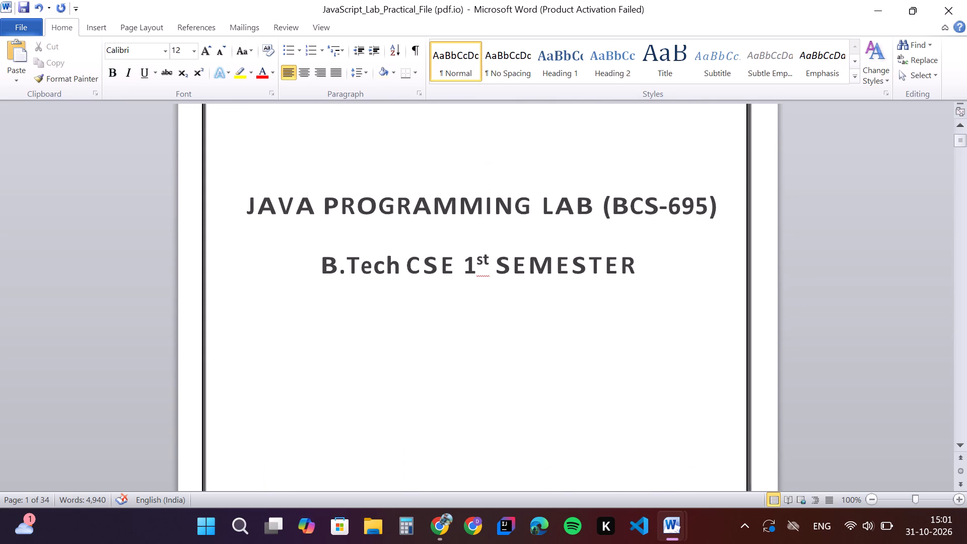
{"action": "scroll", "coordinate": [548, 318], "scroll_direction": "down", "scroll_amount": 9}
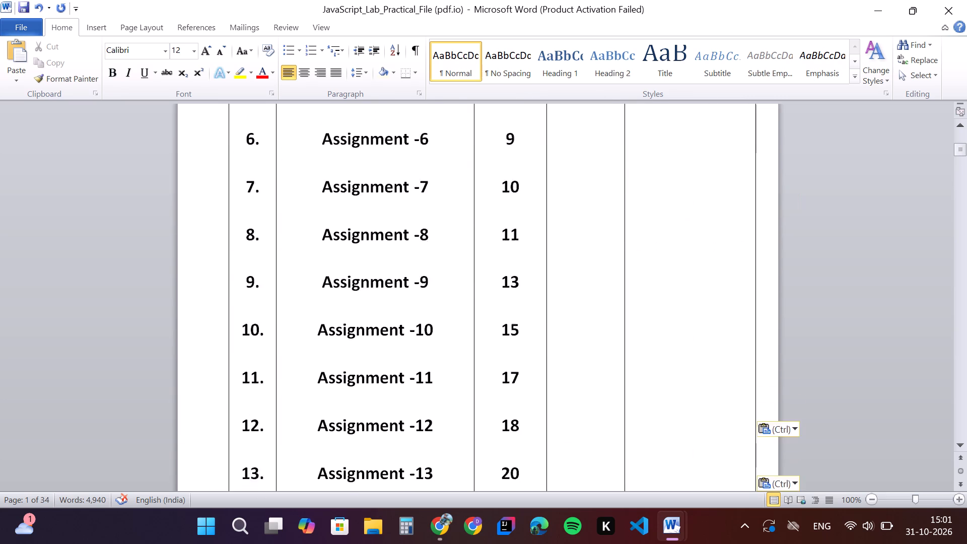
{"action": "scroll", "coordinate": [548, 318], "scroll_direction": "down", "scroll_amount": 12}
{"action": "scroll", "coordinate": [548, 318], "scroll_direction": "up", "scroll_amount": 1}
{"action": "scroll", "coordinate": [548, 318], "scroll_direction": "down", "scroll_amount": 2}
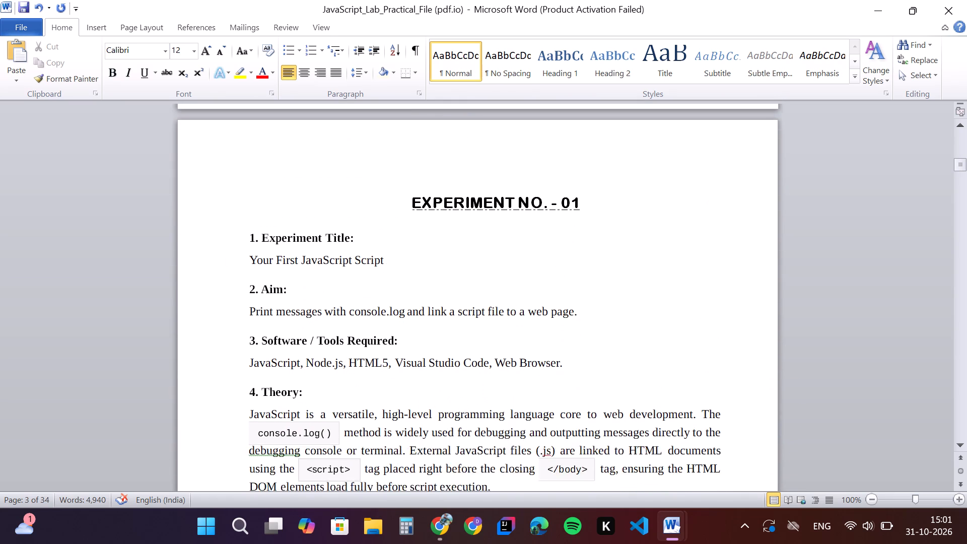
Change JAVA to JAVASCRIPT in the cover page title, so it reads JAVASCRIPT PROGRAMMING LAB (BCS-695).
{"action": "scroll", "coordinate": [548, 318], "scroll_direction": "down", "scroll_amount": 1}
{"action": "scroll", "coordinate": [548, 318], "scroll_direction": "up", "scroll_amount": 8}
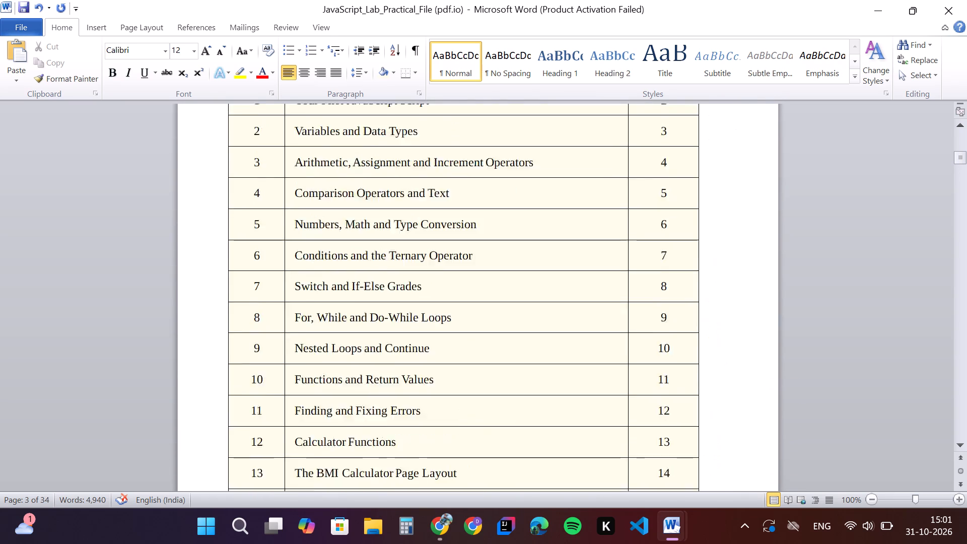
{"action": "scroll", "coordinate": [548, 318], "scroll_direction": "up", "scroll_amount": 19}
{"action": "left_click", "coordinate": [311, 339]}
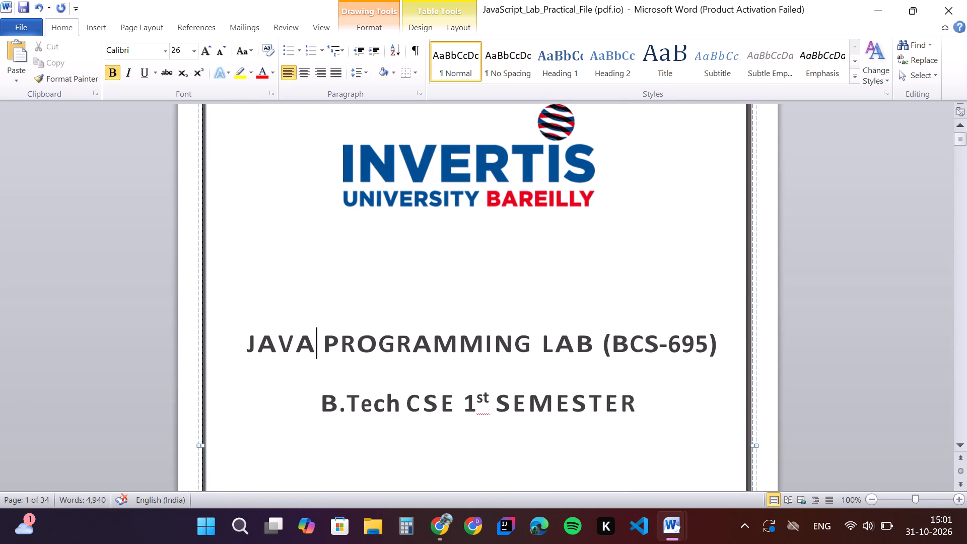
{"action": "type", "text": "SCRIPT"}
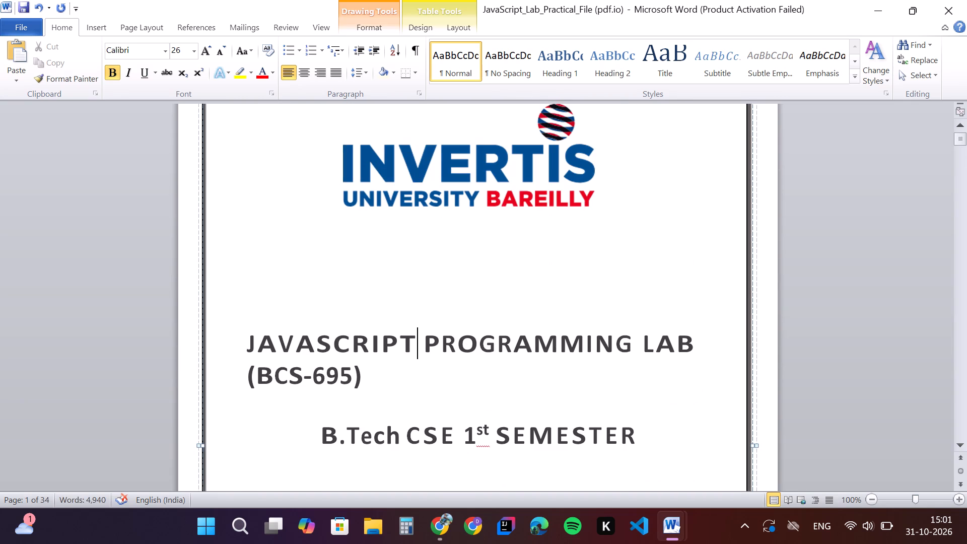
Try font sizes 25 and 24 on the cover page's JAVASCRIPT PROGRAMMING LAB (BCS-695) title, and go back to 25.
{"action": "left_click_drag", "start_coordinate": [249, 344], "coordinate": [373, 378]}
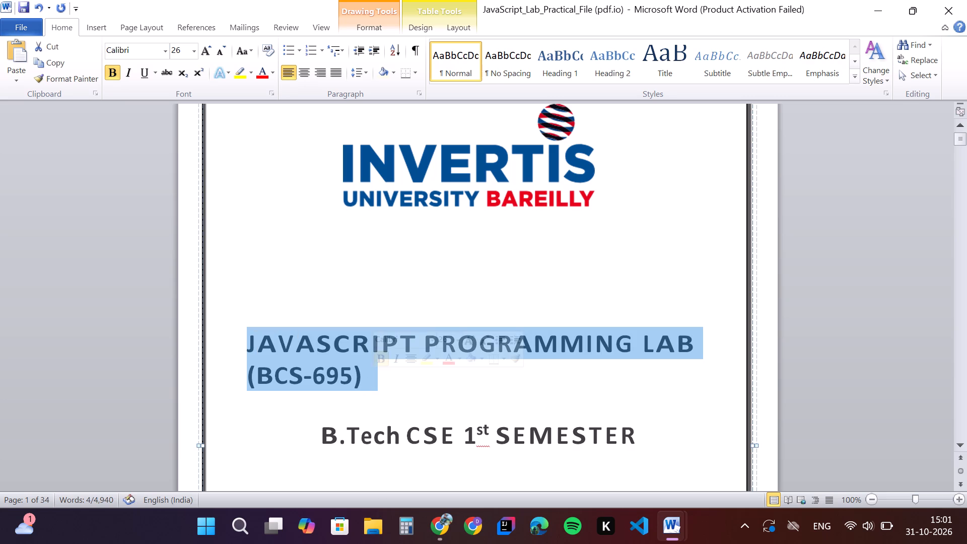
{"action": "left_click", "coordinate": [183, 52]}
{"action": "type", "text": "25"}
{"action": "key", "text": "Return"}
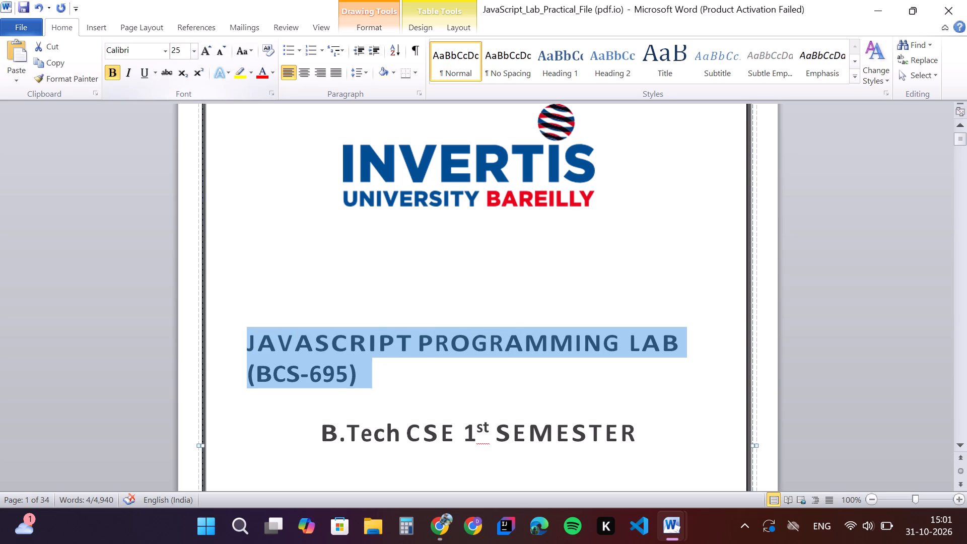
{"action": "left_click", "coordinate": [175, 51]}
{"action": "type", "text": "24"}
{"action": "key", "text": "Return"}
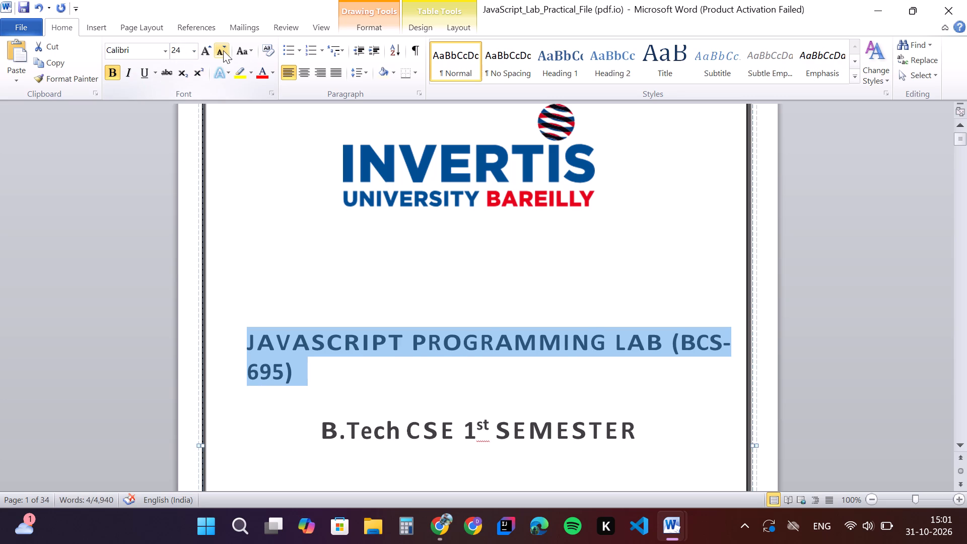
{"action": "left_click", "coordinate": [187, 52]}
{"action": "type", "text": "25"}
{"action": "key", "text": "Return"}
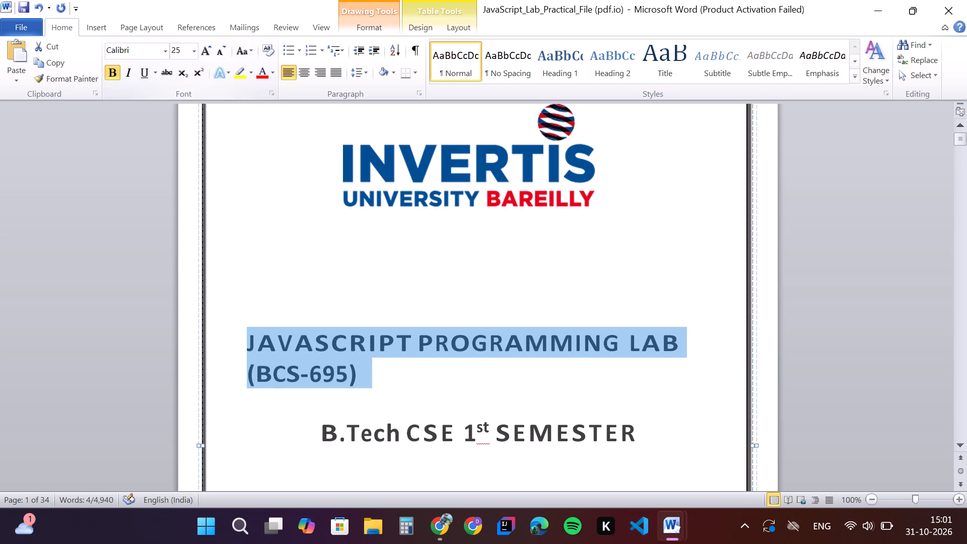
Remove the indent in front of the cover page's JAVASCRIPT PROGRAMMING LAB title so it starts at the border.
{"action": "left_click", "coordinate": [248, 335]}
{"action": "key", "text": "BackSpace"}
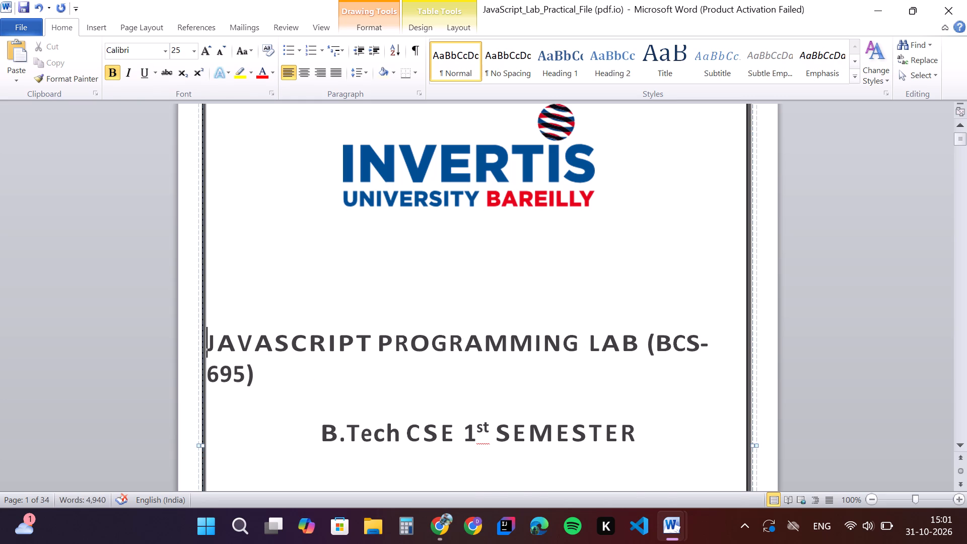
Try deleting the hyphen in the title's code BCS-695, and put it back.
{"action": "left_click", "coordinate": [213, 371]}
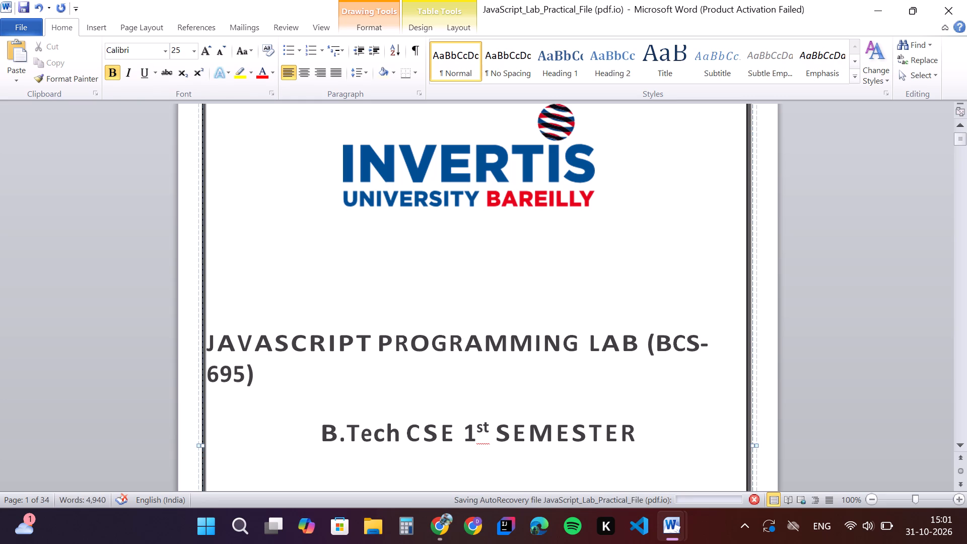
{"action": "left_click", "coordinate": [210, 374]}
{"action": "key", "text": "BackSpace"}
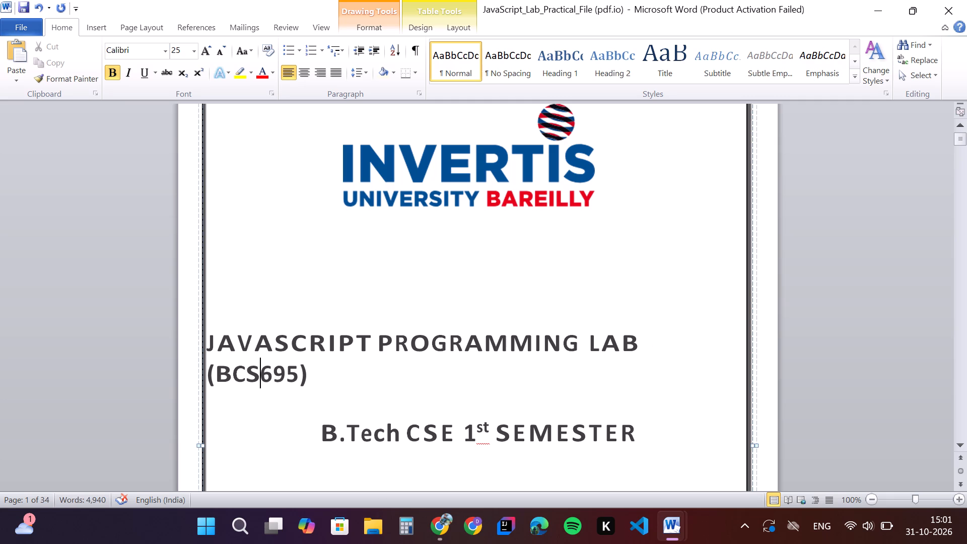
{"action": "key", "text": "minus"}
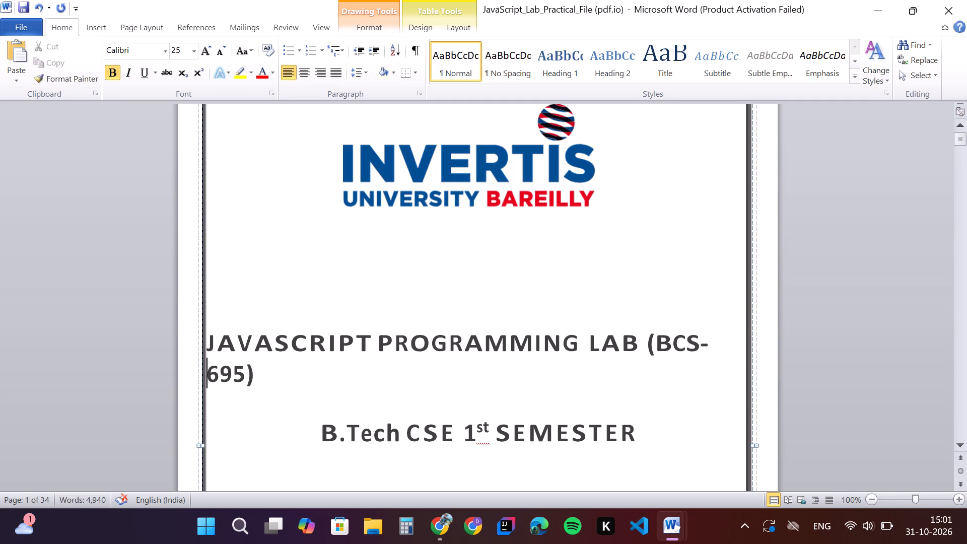
Set the font size of the whole JAVASCRIPT PROGRAMMING LAB (BCS-695) title to 24.
{"action": "left_click_drag", "start_coordinate": [210, 341], "coordinate": [271, 382]}
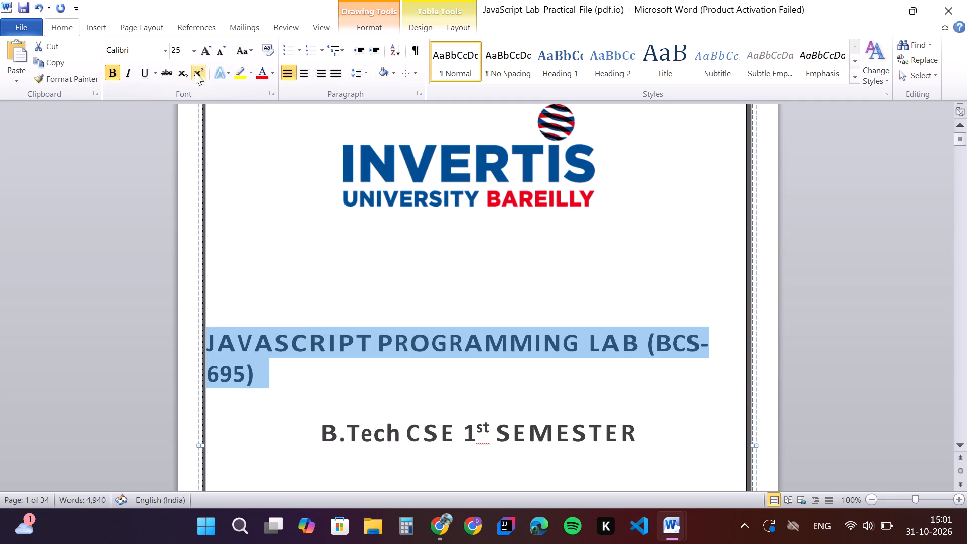
{"action": "left_click", "coordinate": [180, 52]}
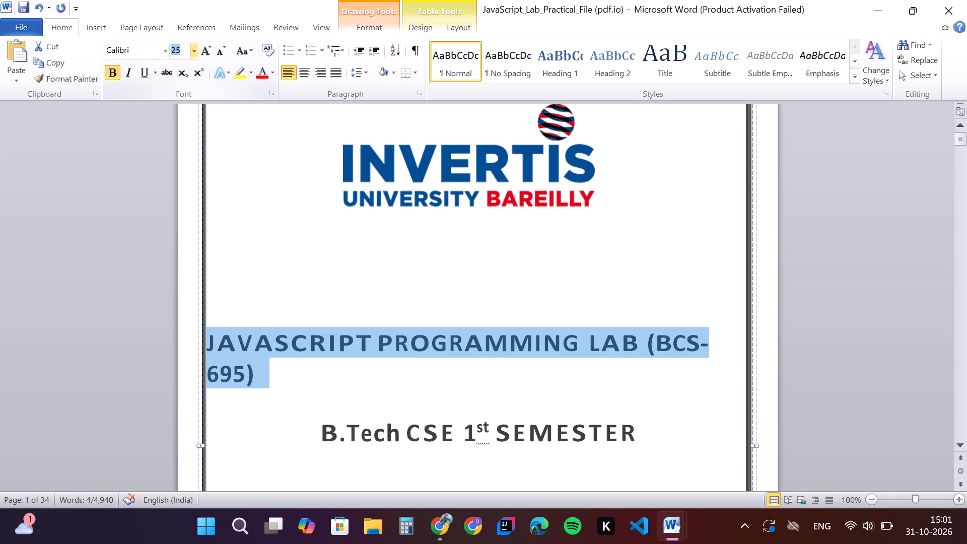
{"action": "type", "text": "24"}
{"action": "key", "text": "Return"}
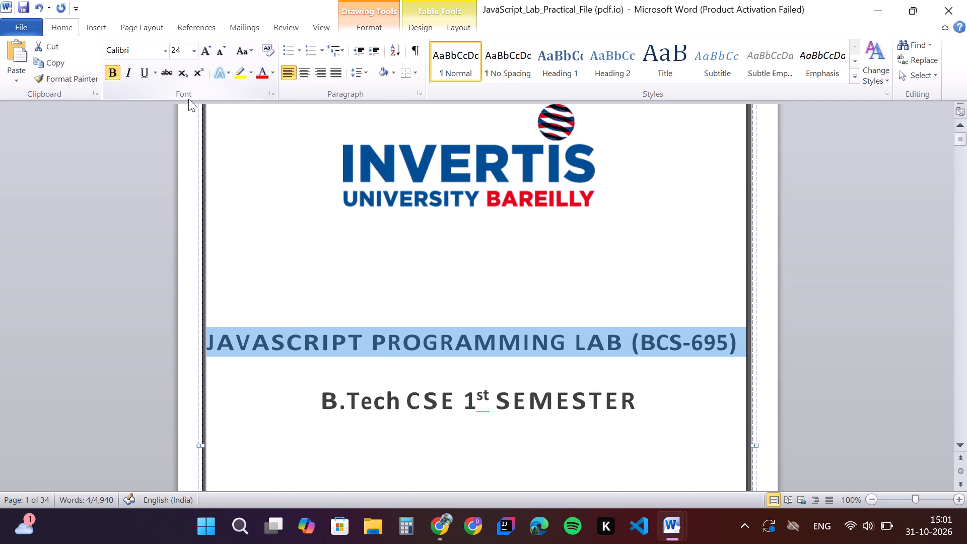
{"action": "left_click", "coordinate": [314, 336]}
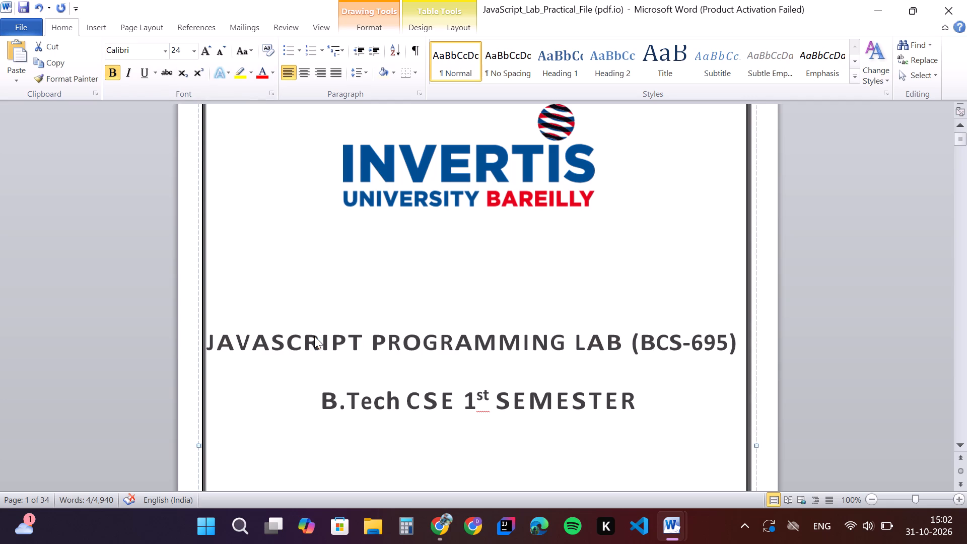
Insert one space before JAVASCRIPT in the cover page title to move it off the border line.
{"action": "left_click", "coordinate": [206, 343]}
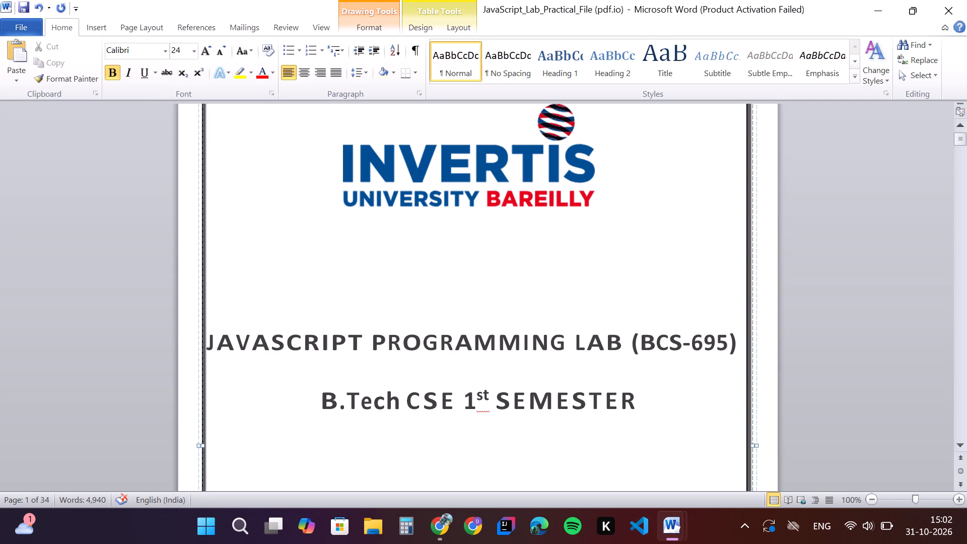
{"action": "left_click", "coordinate": [210, 344]}
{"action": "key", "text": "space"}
{"action": "left_click", "coordinate": [840, 325]}
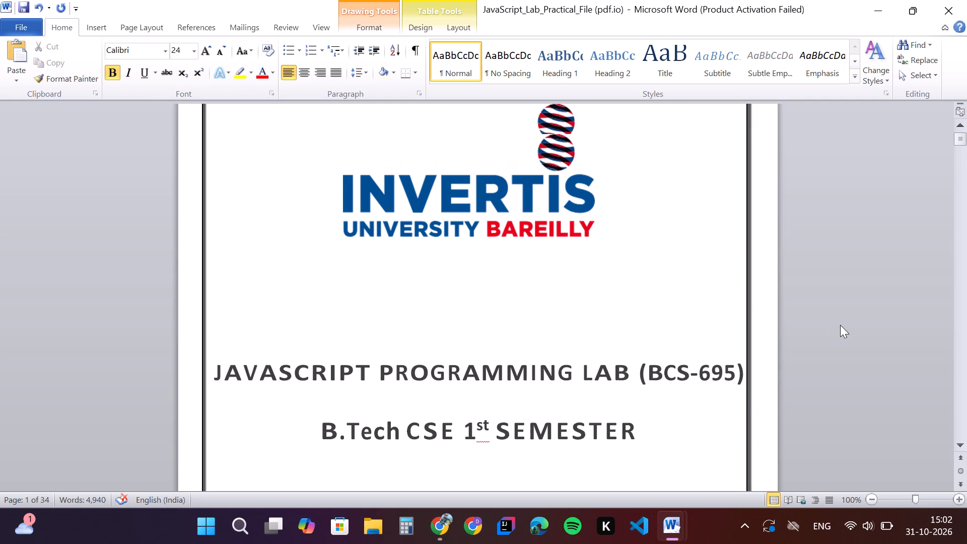
Replace the teacher's name after MR. under SUBMMITED TO on the cover page with the new teacher's name.
{"action": "scroll", "coordinate": [840, 325], "scroll_direction": "down", "scroll_amount": 9}
{"action": "scroll", "coordinate": [840, 325], "scroll_direction": "up", "scroll_amount": 2}
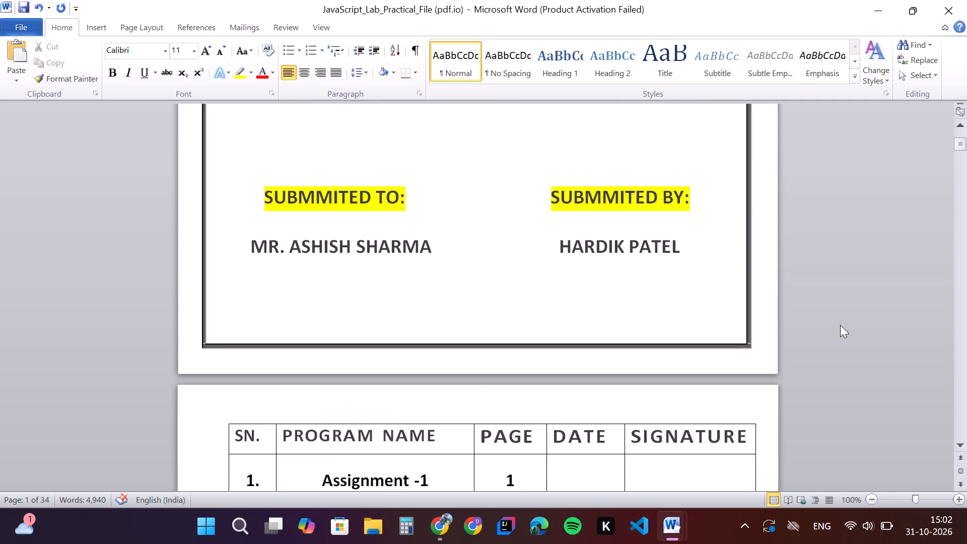
{"action": "left_click_drag", "start_coordinate": [292, 256], "coordinate": [431, 270]}
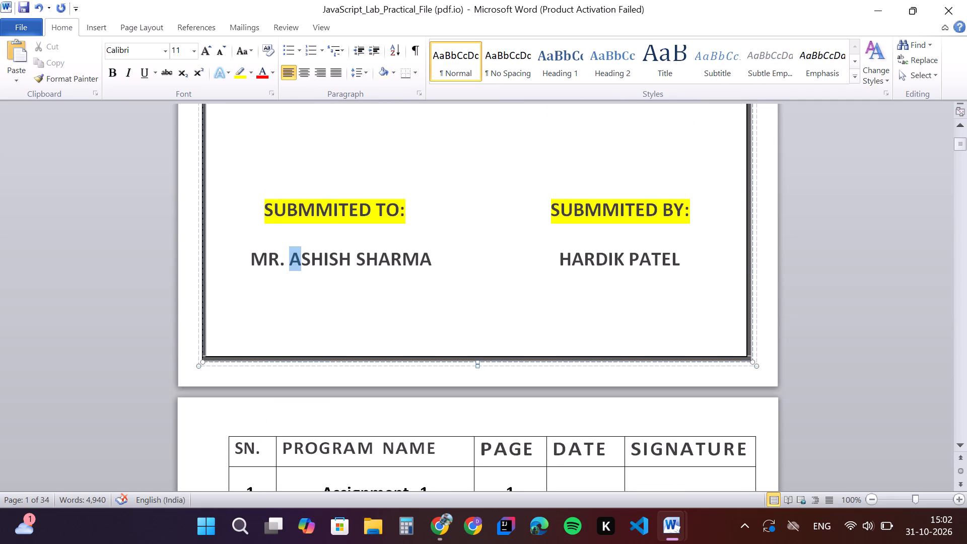
{"action": "left_click_drag", "start_coordinate": [431, 270], "coordinate": [435, 270]}
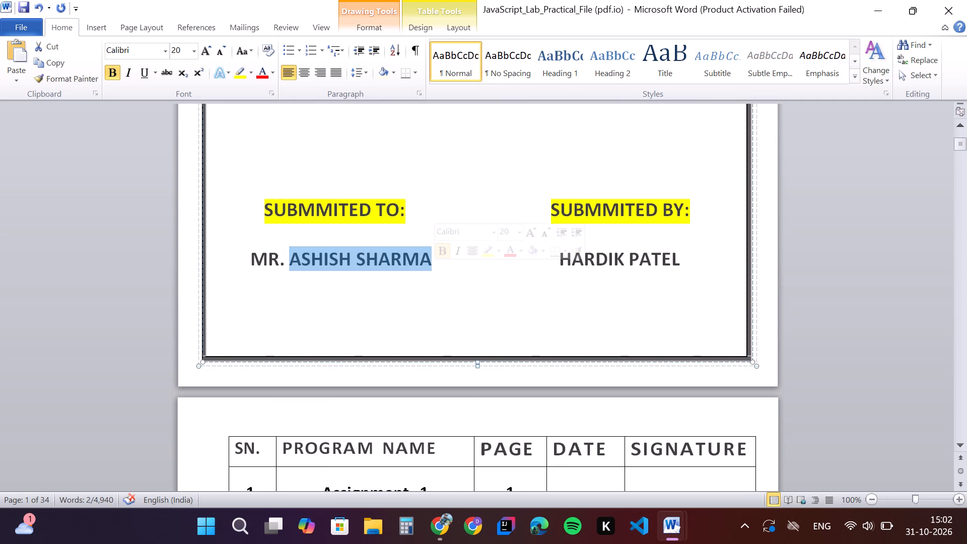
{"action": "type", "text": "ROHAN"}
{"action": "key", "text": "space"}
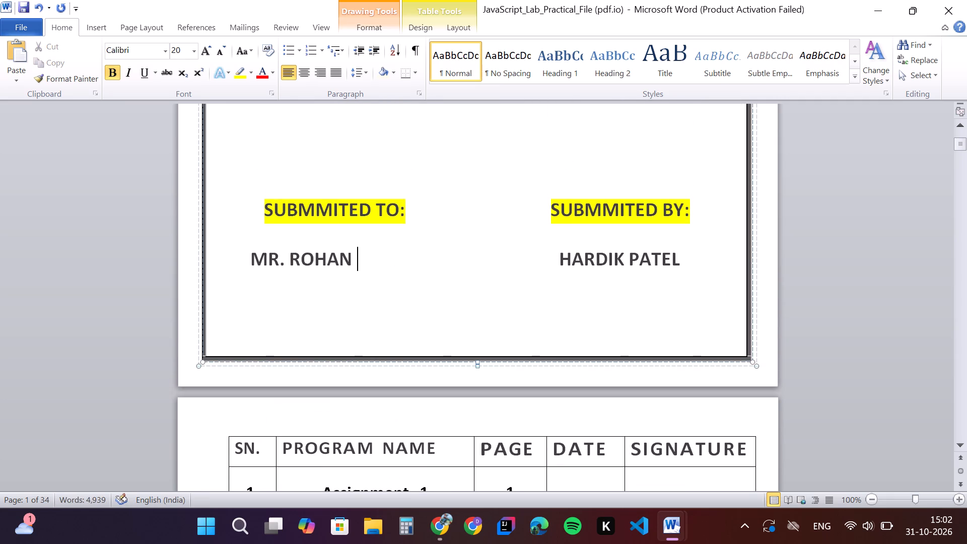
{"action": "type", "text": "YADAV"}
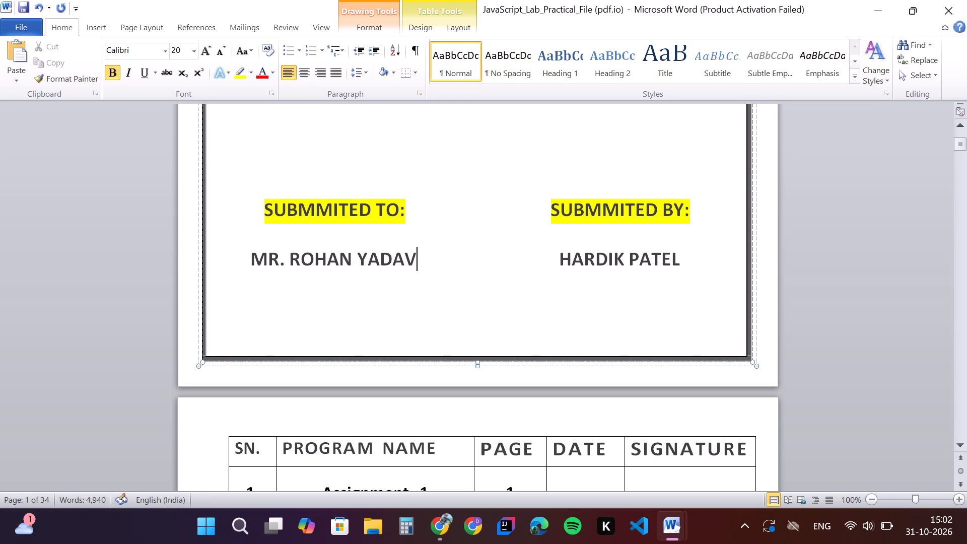
Check where Experiment No. 02 starts, and set the INDEX page number of Variables and Data Types to 4.
{"action": "scroll", "coordinate": [830, 279], "scroll_direction": "down", "scroll_amount": 5}
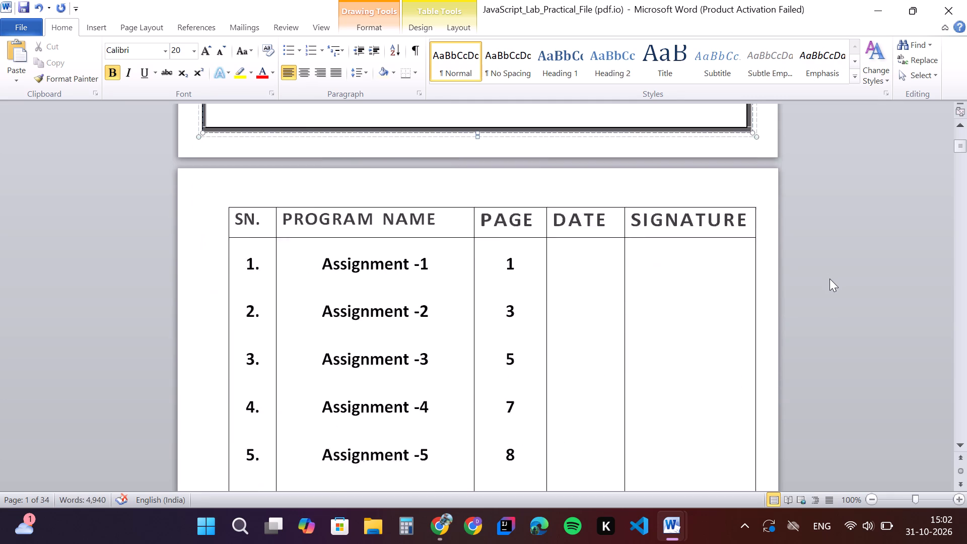
{"action": "scroll", "coordinate": [830, 279], "scroll_direction": "down", "scroll_amount": 8}
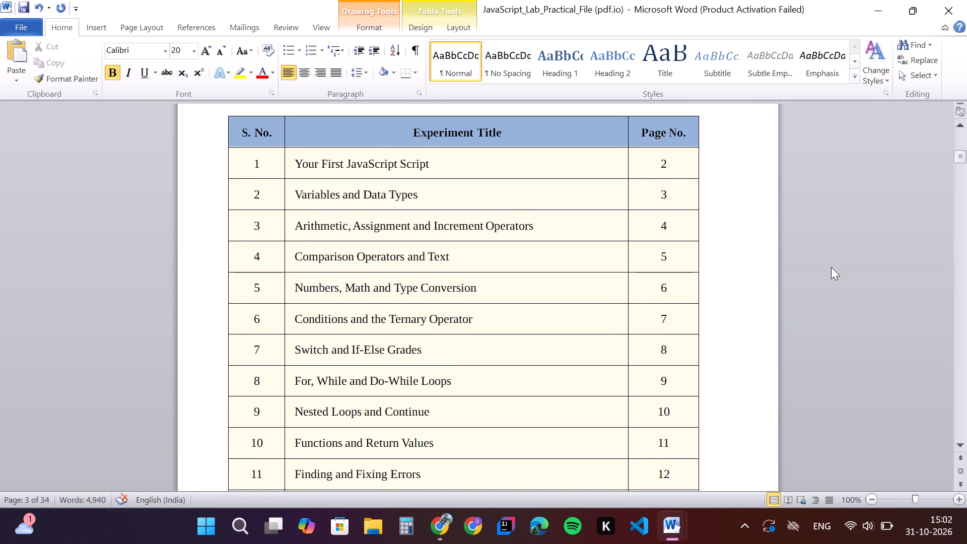
{"action": "scroll", "coordinate": [831, 267], "scroll_direction": "down", "scroll_amount": 14}
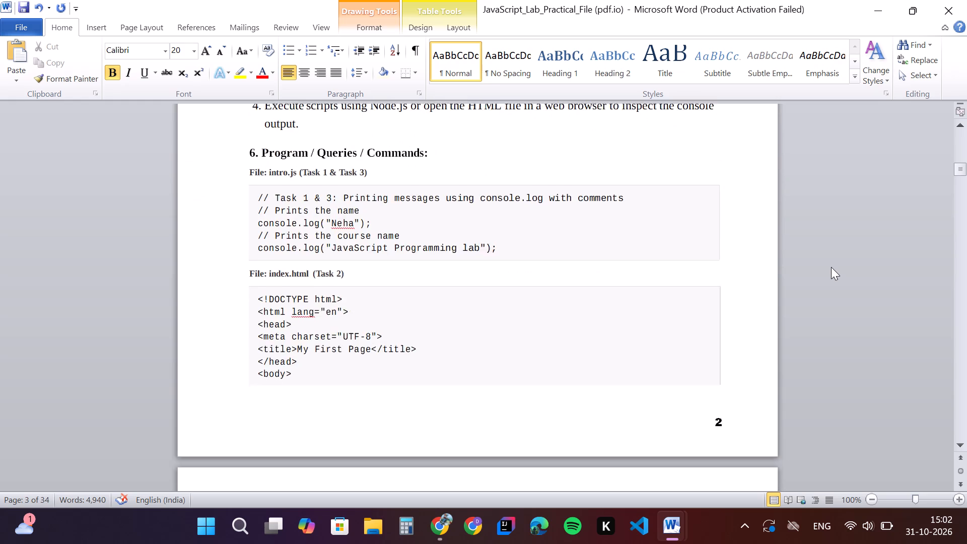
{"action": "scroll", "coordinate": [831, 267], "scroll_direction": "down", "scroll_amount": 12}
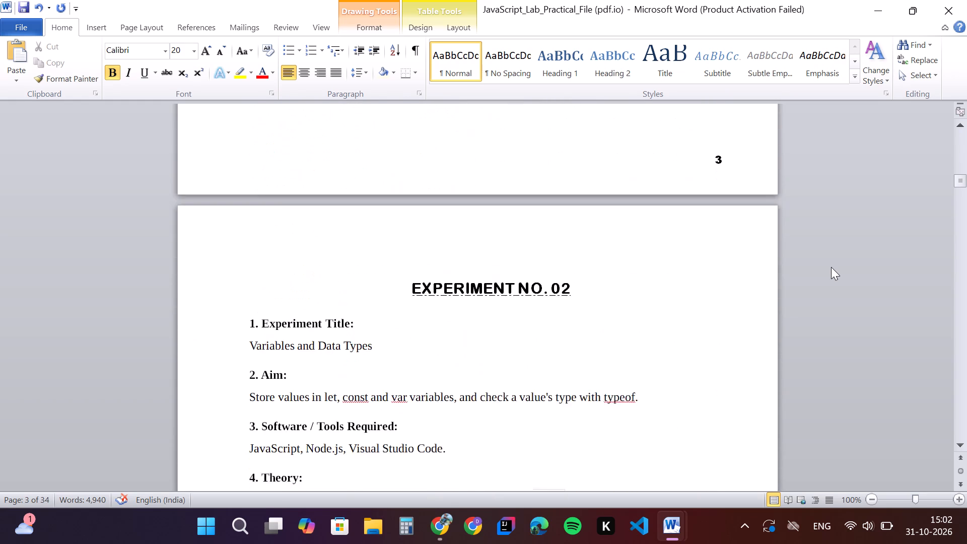
{"action": "scroll", "coordinate": [831, 267], "scroll_direction": "up", "scroll_amount": 20}
{"action": "scroll", "coordinate": [831, 267], "scroll_direction": "up", "scroll_amount": 4}
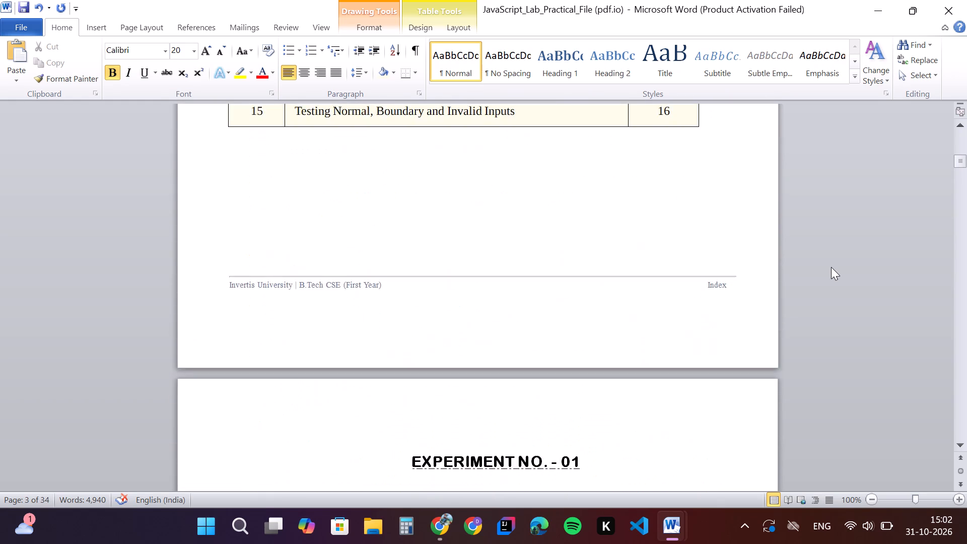
{"action": "scroll", "coordinate": [831, 267], "scroll_direction": "up", "scroll_amount": 9}
{"action": "left_click", "coordinate": [671, 241]}
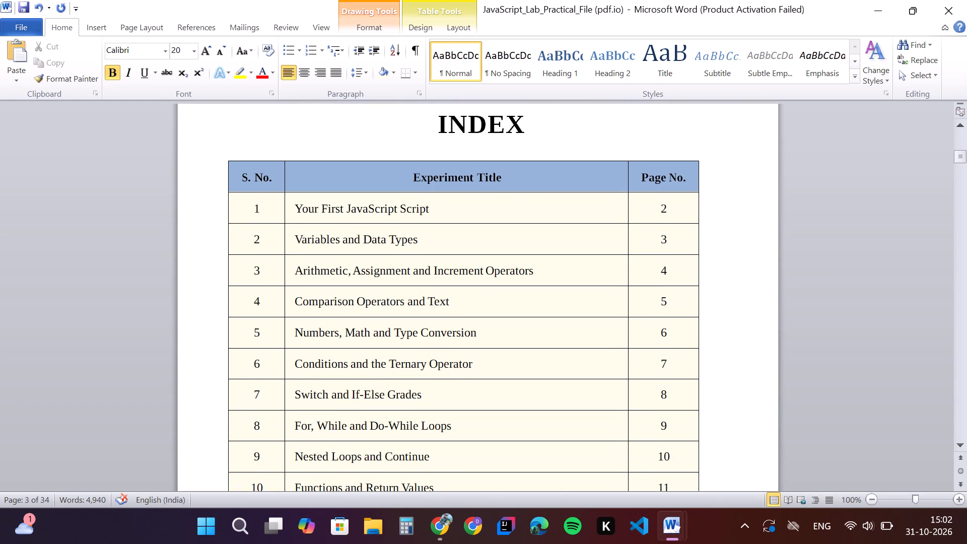
{"action": "key", "text": "BackSpace"}
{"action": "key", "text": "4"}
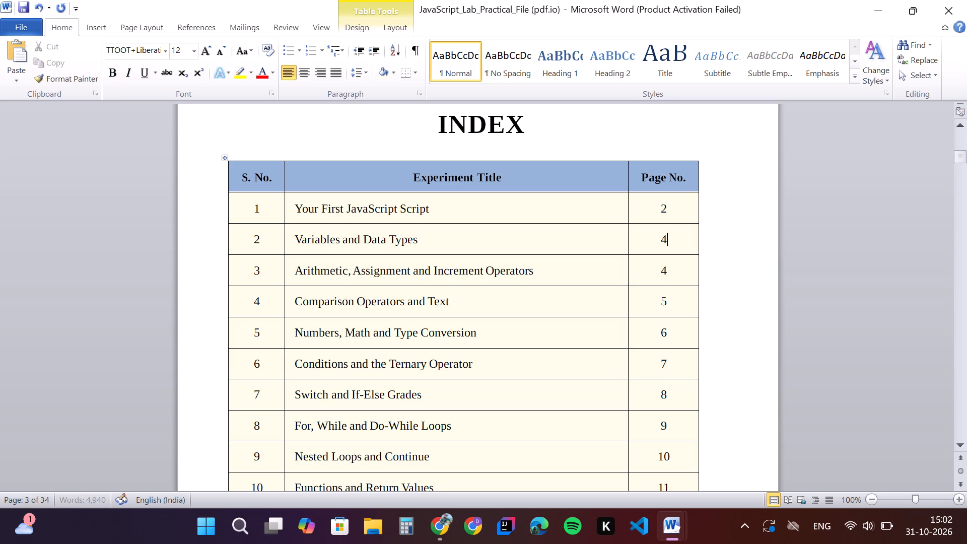
Zoom the document out to 51% to view the cover page, assignment table and INDEX page side by side.
{"action": "scroll", "coordinate": [791, 351], "scroll_direction": "down", "scroll_amount": 14}
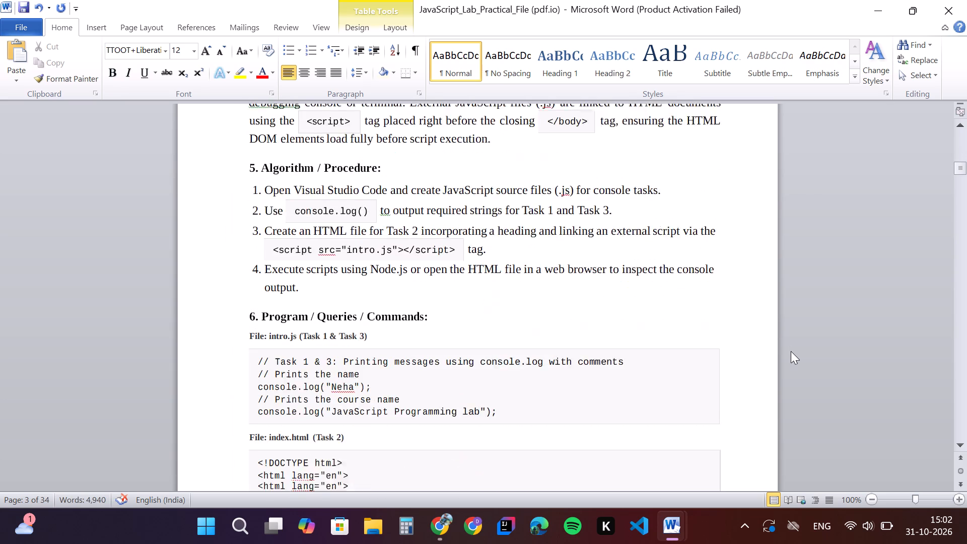
{"action": "scroll", "coordinate": [791, 351], "scroll_direction": "down", "scroll_amount": 1}
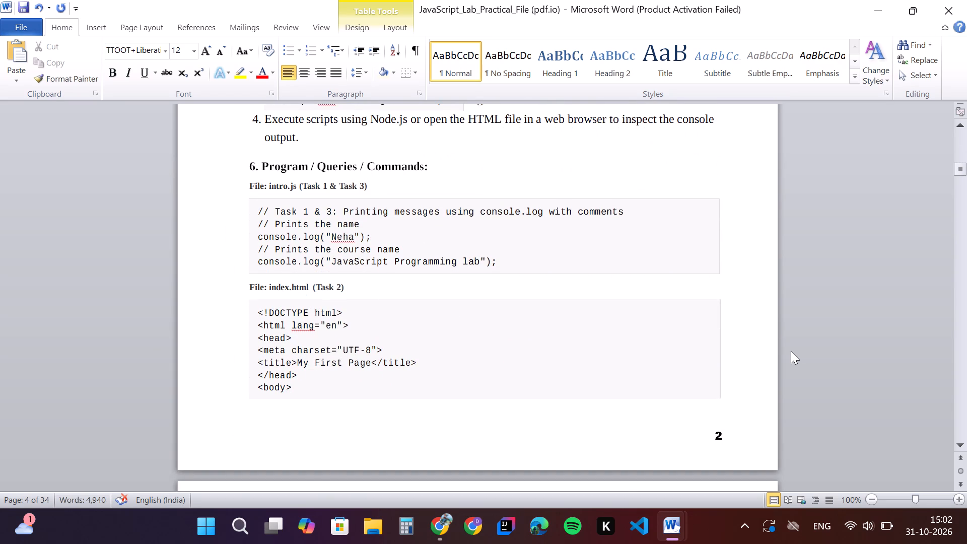
{"action": "key", "text": "ctrl+minus"}
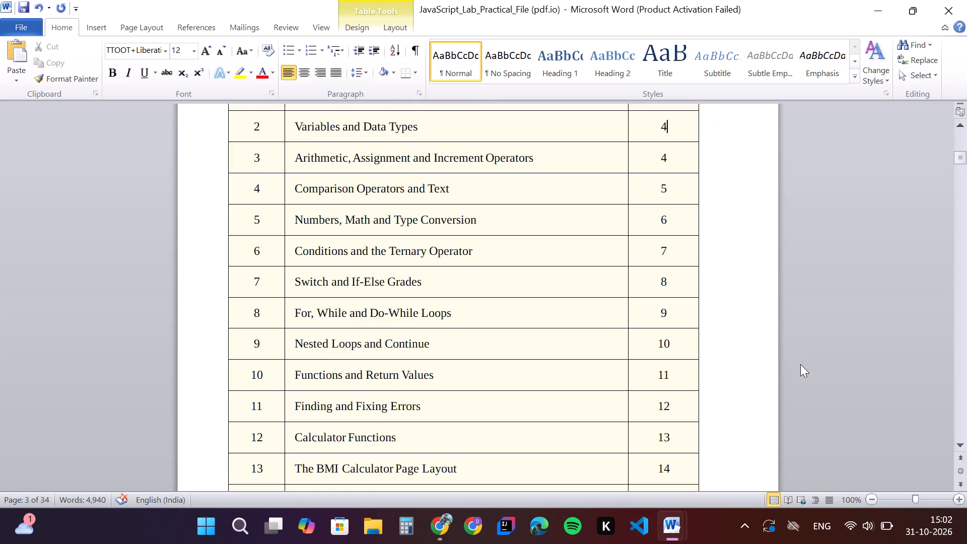
{"action": "key", "text": "ctrl+z"}
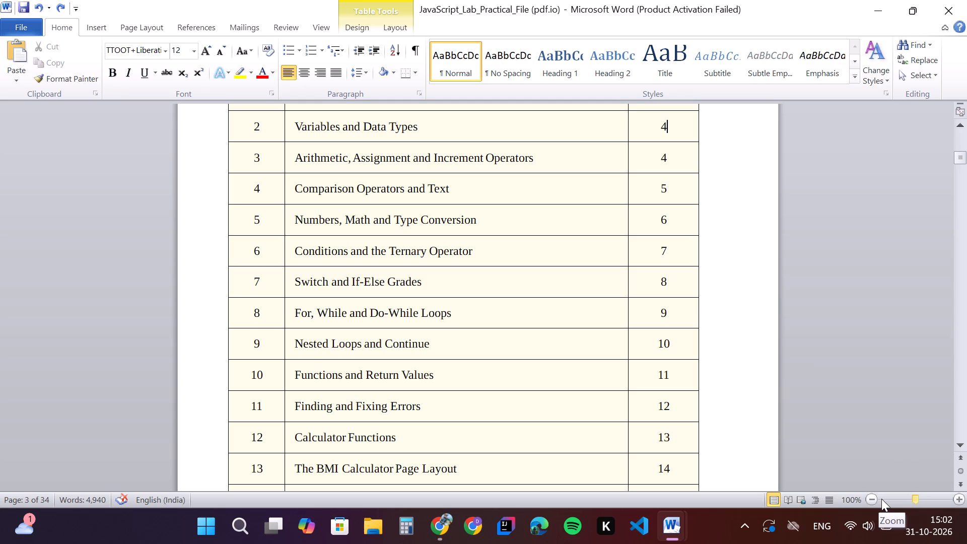
{"action": "left_click", "coordinate": [883, 499]}
{"action": "left_click", "coordinate": [894, 496]}
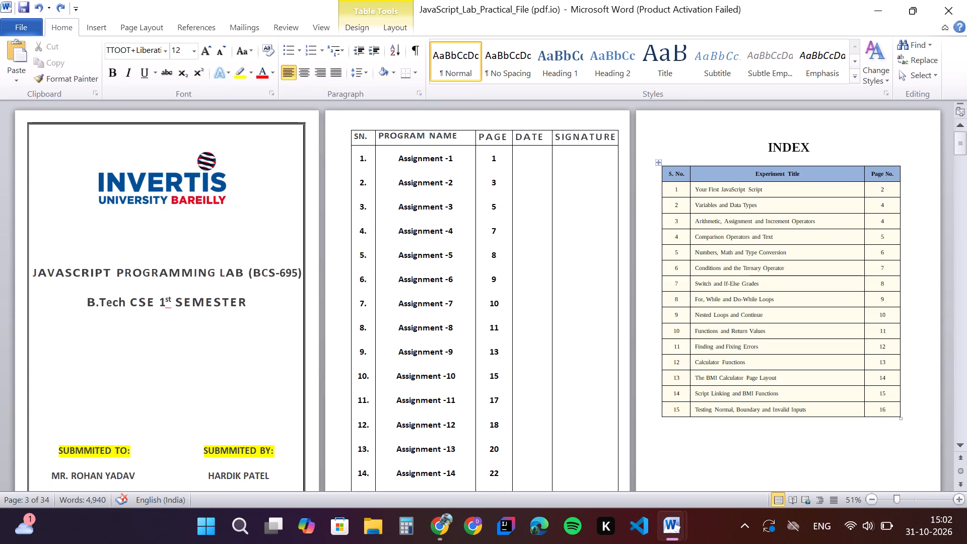
Check where Experiment No. 03 starts, and set the INDEX page number of Arithmetic, Assignment and Increment Operators to 6.
{"action": "scroll", "coordinate": [925, 404], "scroll_direction": "down", "scroll_amount": 7}
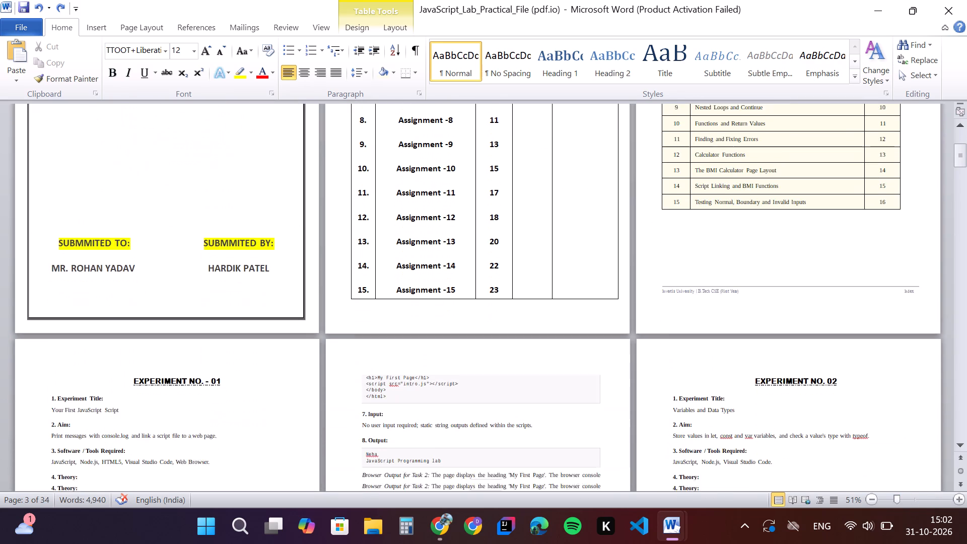
{"action": "scroll", "coordinate": [925, 404], "scroll_direction": "down", "scroll_amount": 11}
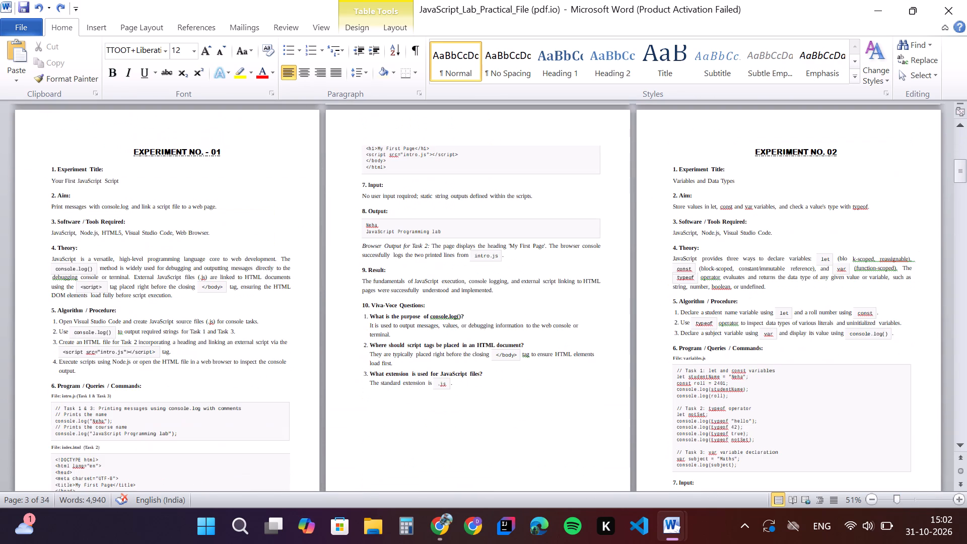
{"action": "scroll", "coordinate": [925, 404], "scroll_direction": "down", "scroll_amount": 8}
{"action": "scroll", "coordinate": [925, 404], "scroll_direction": "up", "scroll_amount": 1}
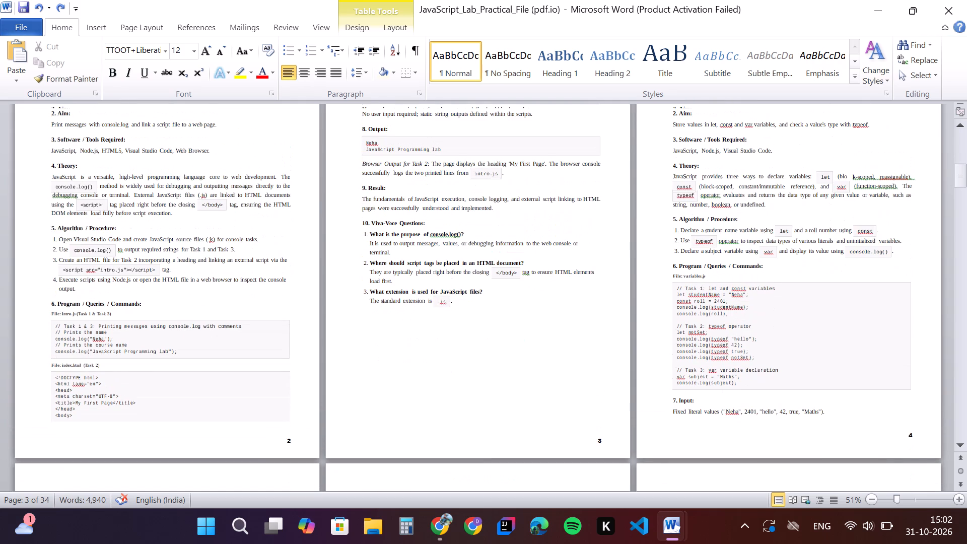
{"action": "scroll", "coordinate": [925, 404], "scroll_direction": "up", "scroll_amount": 1}
{"action": "scroll", "coordinate": [925, 404], "scroll_direction": "down", "scroll_amount": 2}
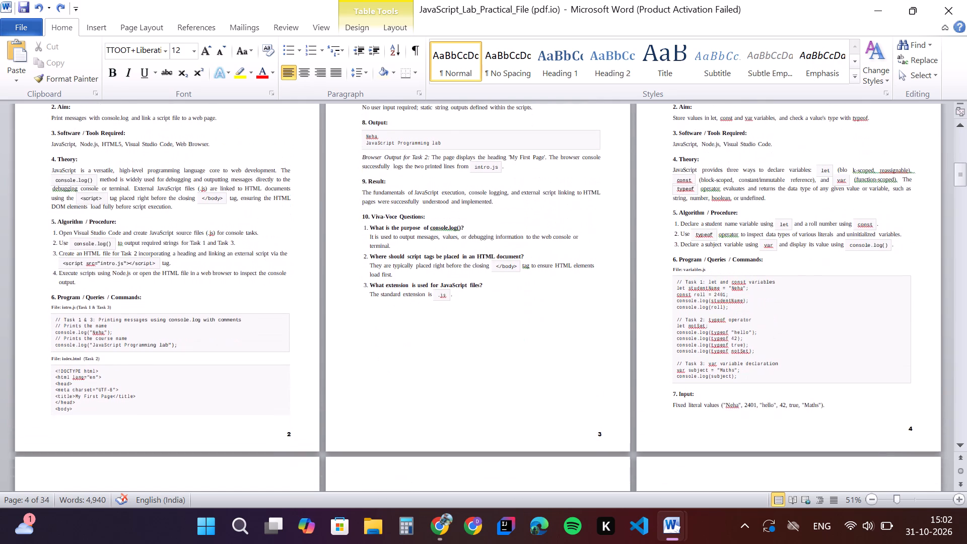
{"action": "scroll", "coordinate": [925, 404], "scroll_direction": "down", "scroll_amount": 4}
{"action": "scroll", "coordinate": [925, 404], "scroll_direction": "up", "scroll_amount": 2}
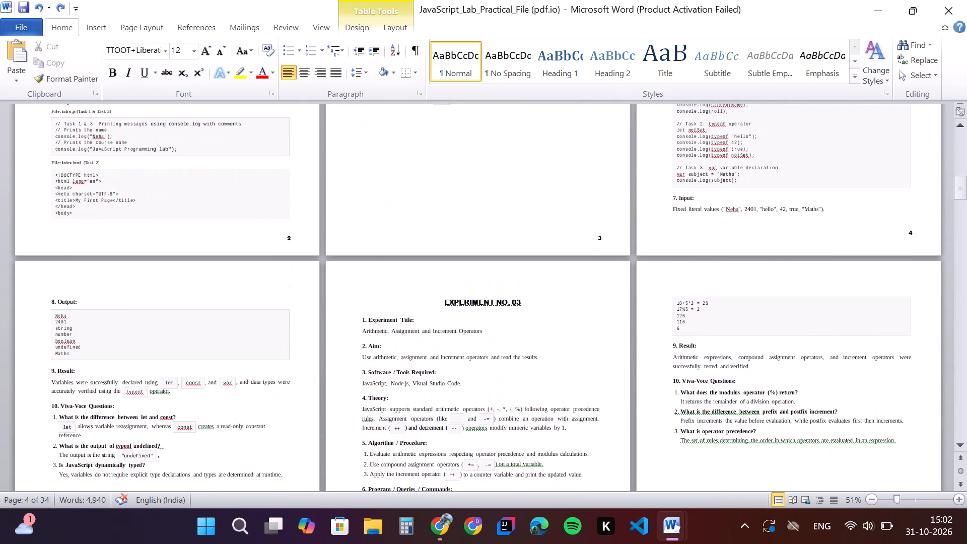
{"action": "scroll", "coordinate": [925, 404], "scroll_direction": "up", "scroll_amount": 6}
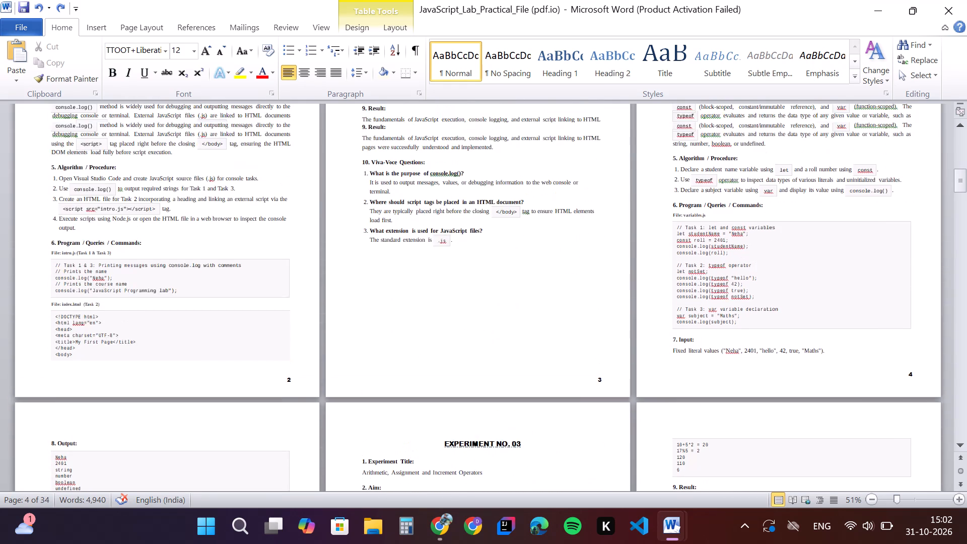
{"action": "scroll", "coordinate": [925, 404], "scroll_direction": "up", "scroll_amount": 13}
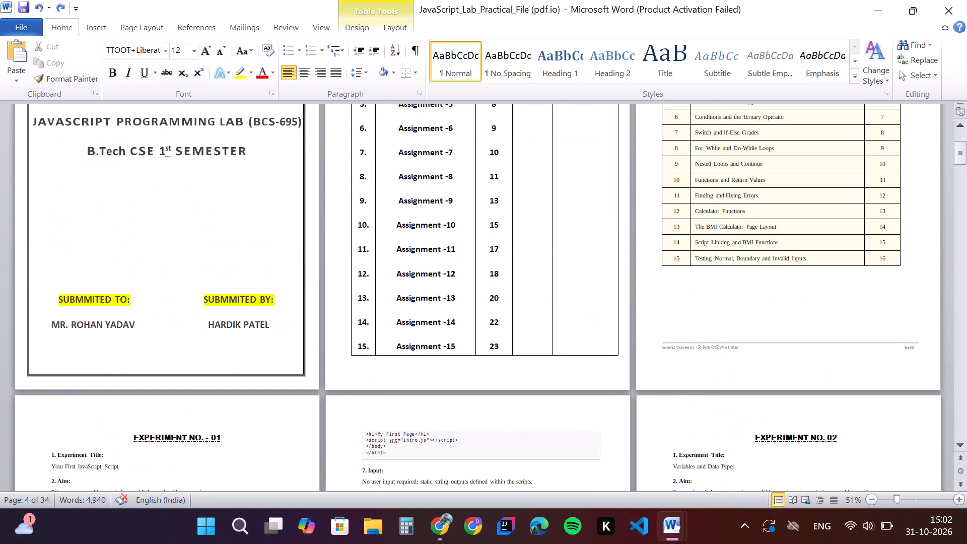
{"action": "scroll", "coordinate": [925, 404], "scroll_direction": "up", "scroll_amount": 3}
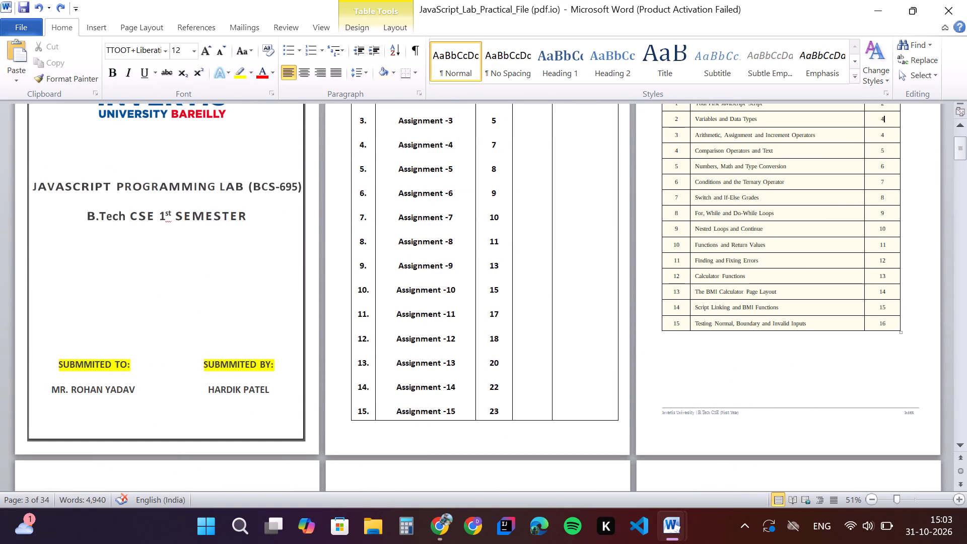
{"action": "left_click", "coordinate": [889, 137]}
{"action": "key", "text": "BackSpace"}
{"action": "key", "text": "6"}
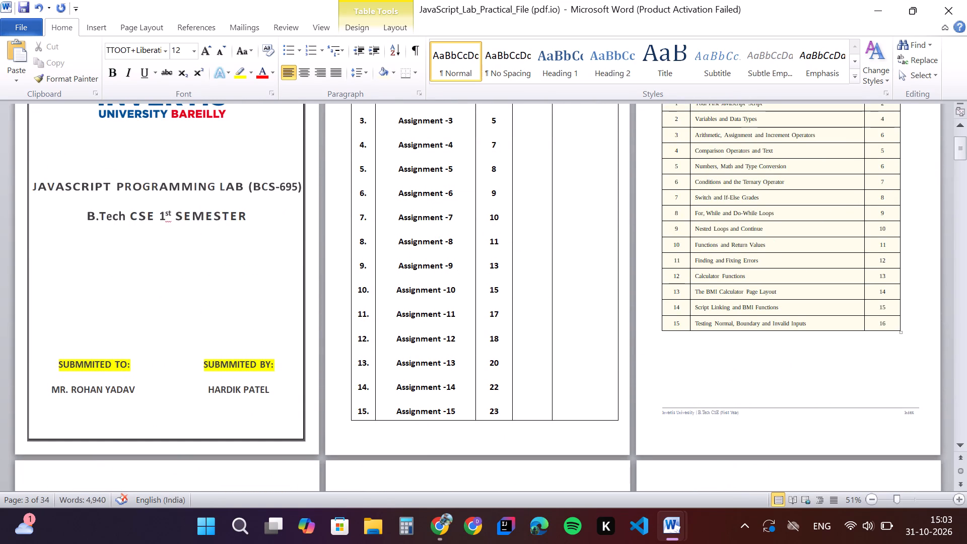
Check where Experiment No. 04 starts, and set the INDEX page number of Comparison Operators and Text to 8.
{"action": "scroll", "coordinate": [918, 191], "scroll_direction": "down", "scroll_amount": 15}
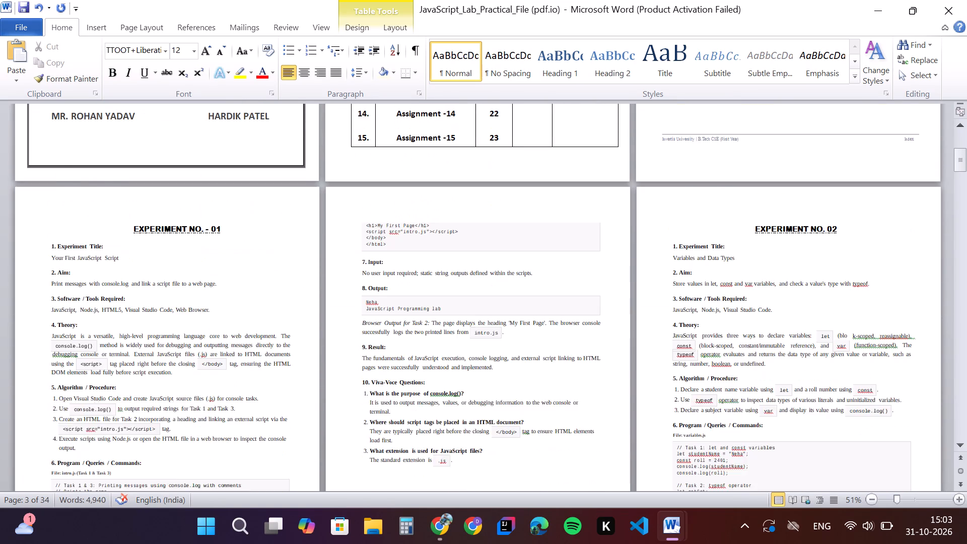
{"action": "scroll", "coordinate": [918, 191], "scroll_direction": "down", "scroll_amount": 16}
{"action": "scroll", "coordinate": [918, 191], "scroll_direction": "down", "scroll_amount": 12}
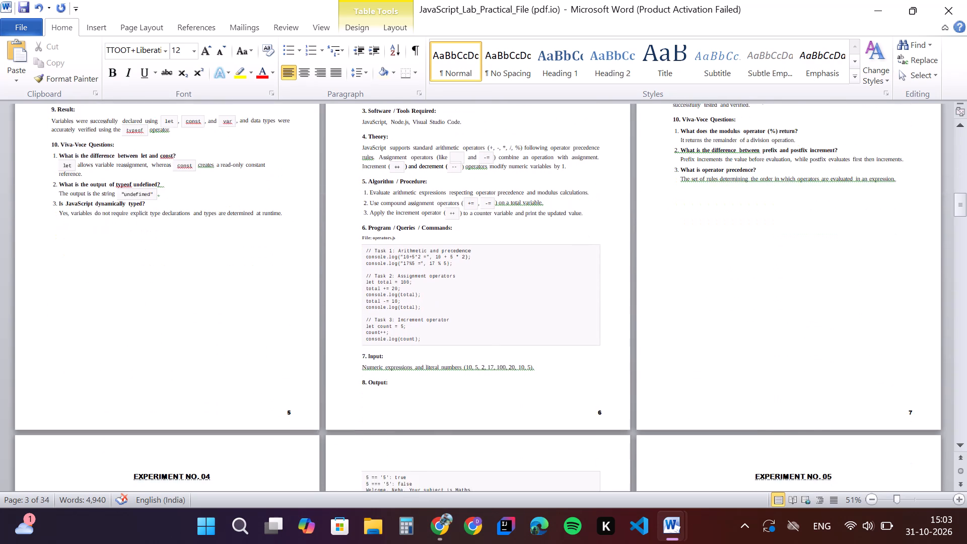
{"action": "scroll", "coordinate": [918, 191], "scroll_direction": "down", "scroll_amount": 2}
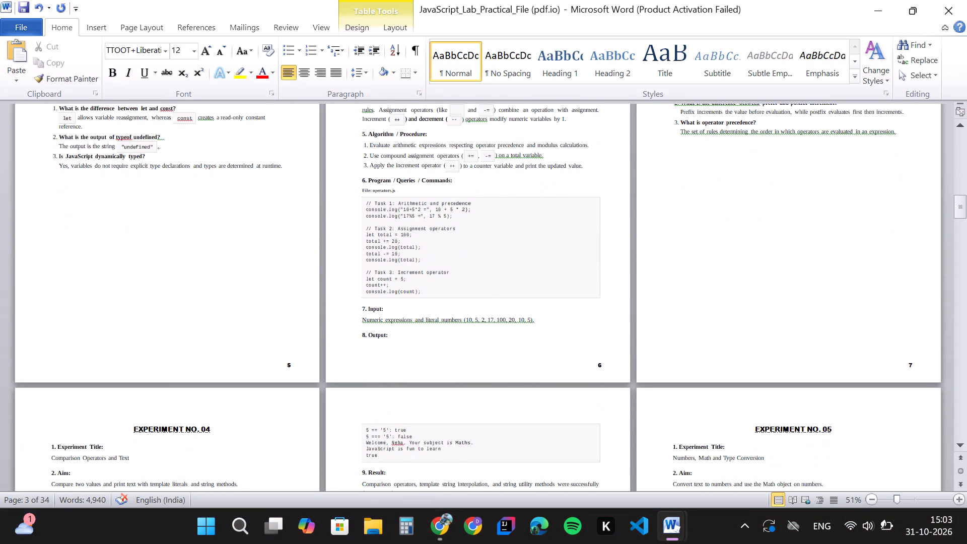
{"action": "scroll", "coordinate": [918, 191], "scroll_direction": "up", "scroll_amount": 20}
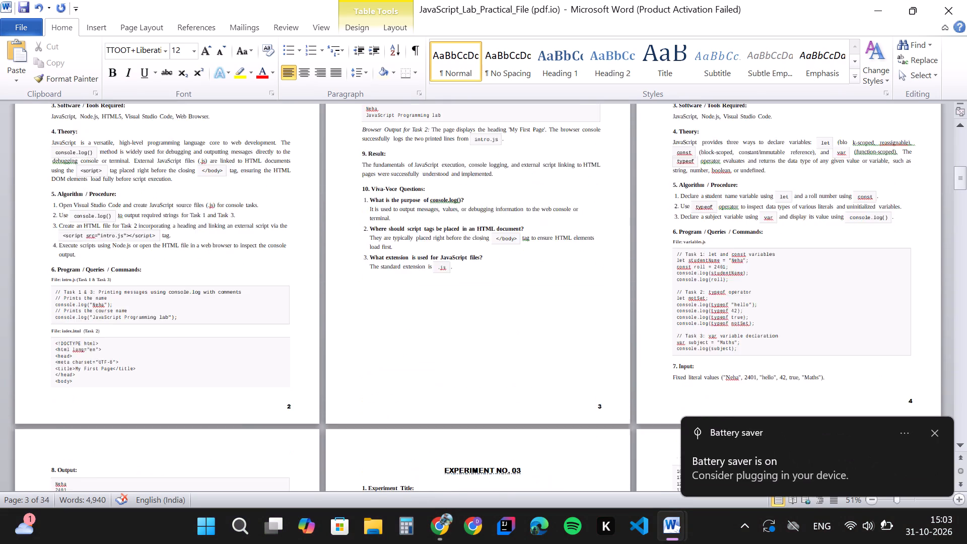
{"action": "scroll", "coordinate": [918, 191], "scroll_direction": "up", "scroll_amount": 13}
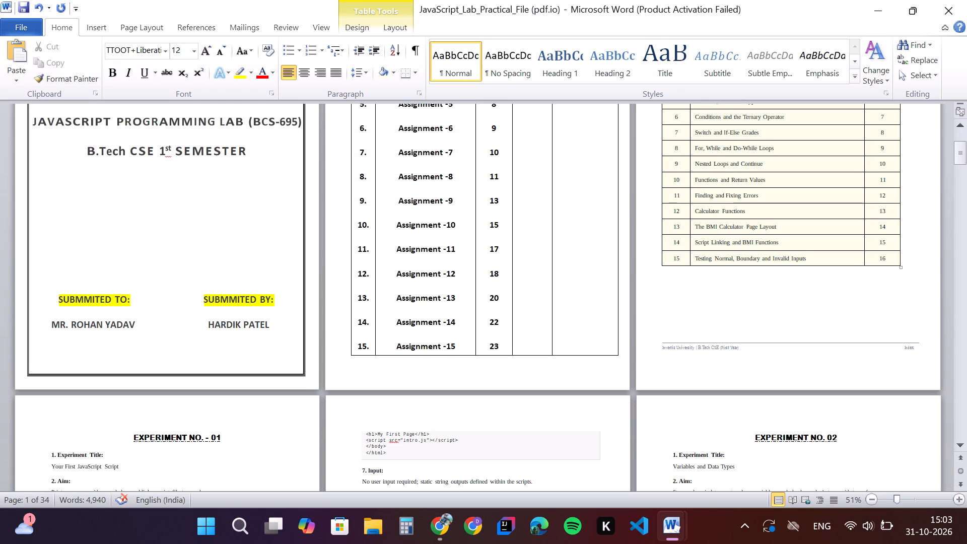
{"action": "scroll", "coordinate": [891, 131], "scroll_direction": "up", "scroll_amount": 3}
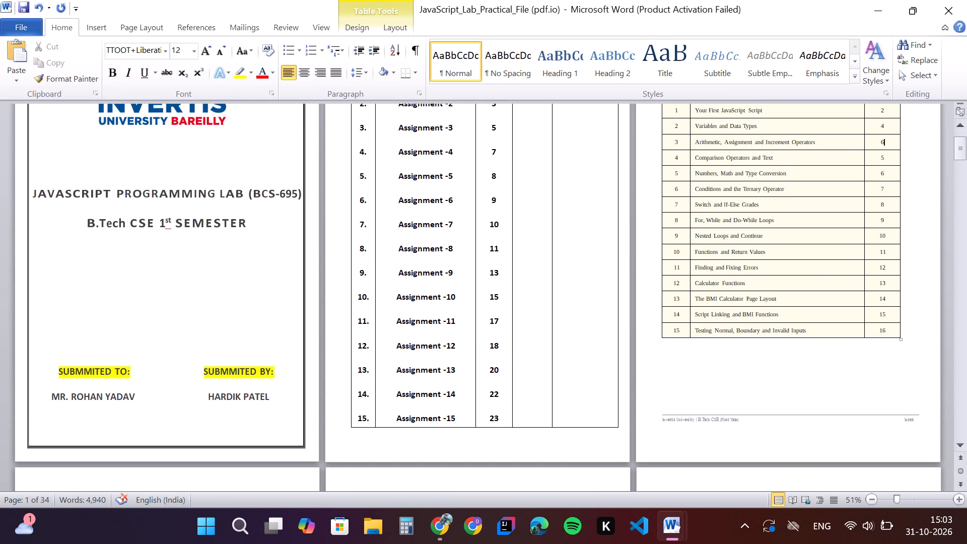
{"action": "scroll", "coordinate": [919, 157], "scroll_direction": "up", "scroll_amount": 1}
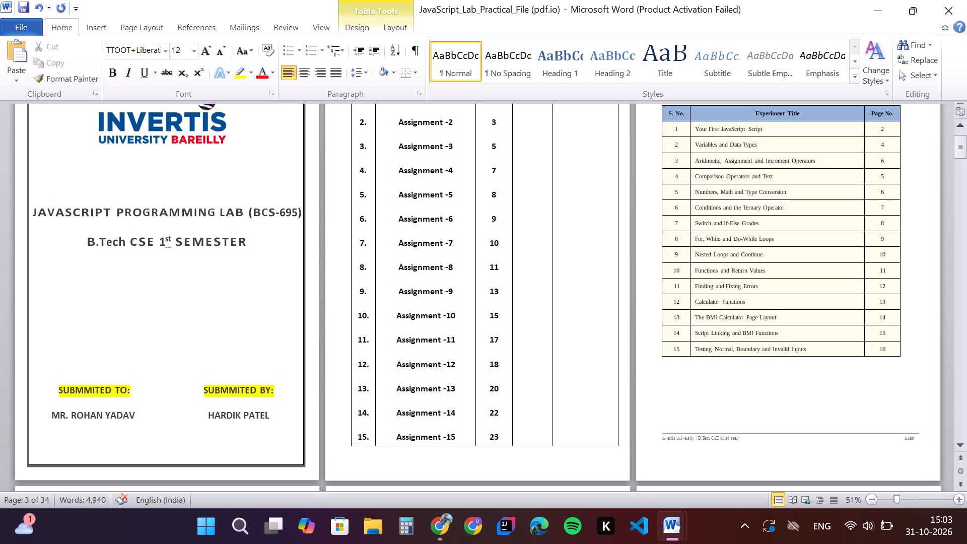
{"action": "left_click", "coordinate": [893, 176]}
{"action": "key", "text": "BackSpace"}
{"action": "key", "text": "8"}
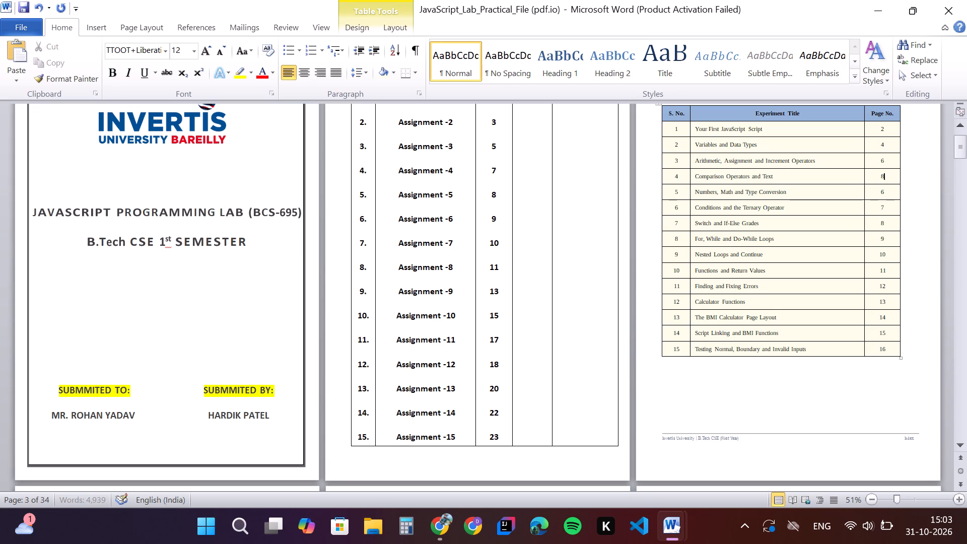
Set the INDEX page numbers of Numbers, Math and Type Conversion to 10 and Conditions and the Ternary Operator to 12.
{"action": "left_click", "coordinate": [892, 188]}
{"action": "key", "text": "BackSpace"}
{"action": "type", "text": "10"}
{"action": "left_click", "coordinate": [886, 205]}
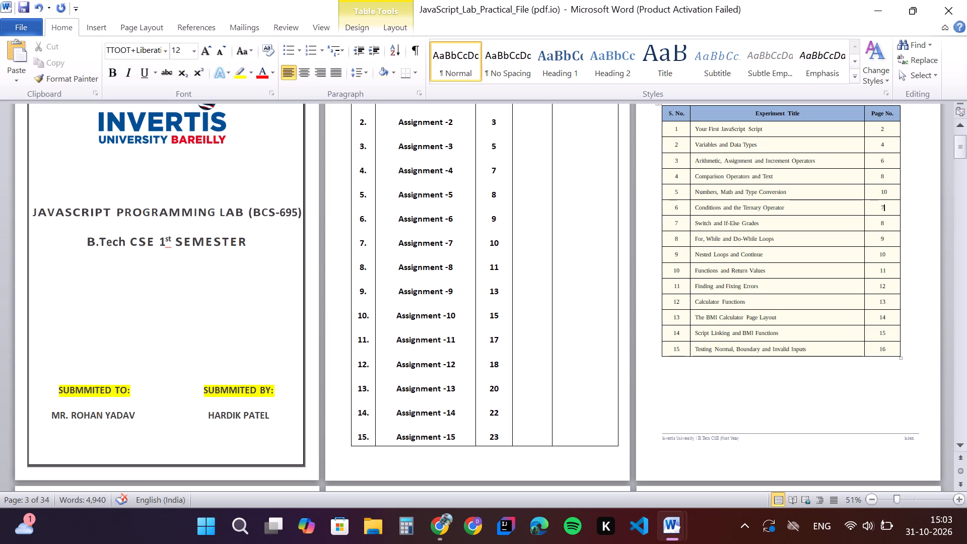
{"action": "key", "text": "BackSpace"}
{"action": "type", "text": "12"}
Check the starting pages of Experiments 04 to 08, and set the INDEX page number of Switch and If-Else Grades to 14.
{"action": "scroll", "coordinate": [896, 218], "scroll_direction": "down", "scroll_amount": 17}
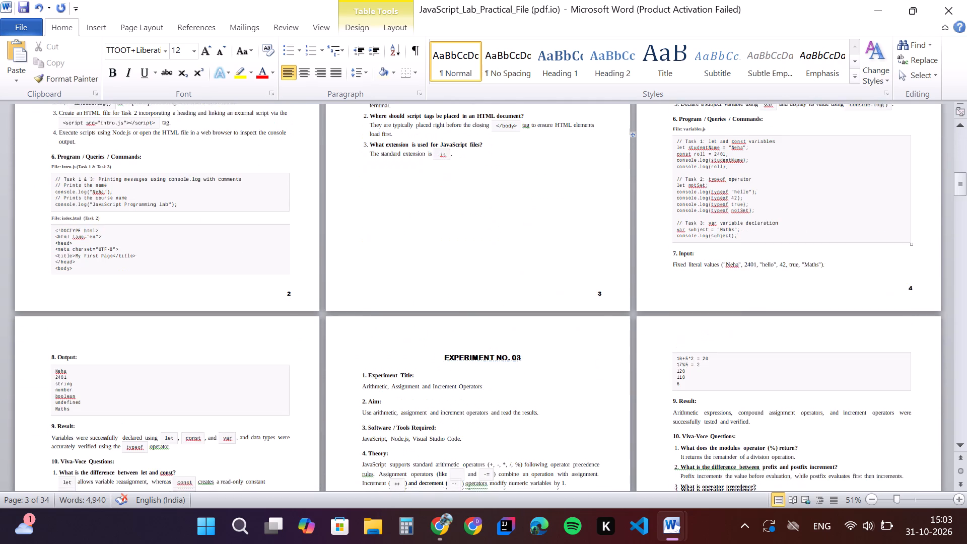
{"action": "scroll", "coordinate": [896, 218], "scroll_direction": "down", "scroll_amount": 17}
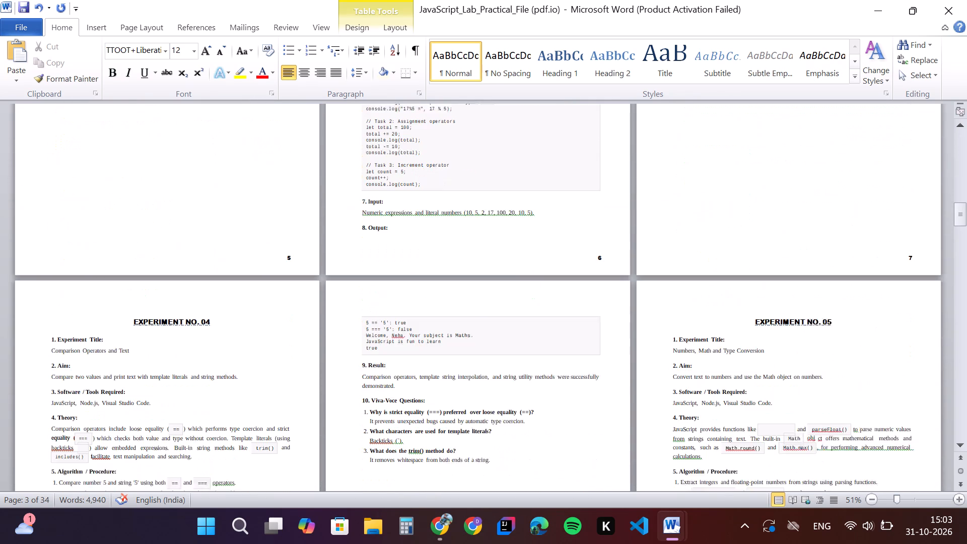
{"action": "scroll", "coordinate": [896, 218], "scroll_direction": "down", "scroll_amount": 11}
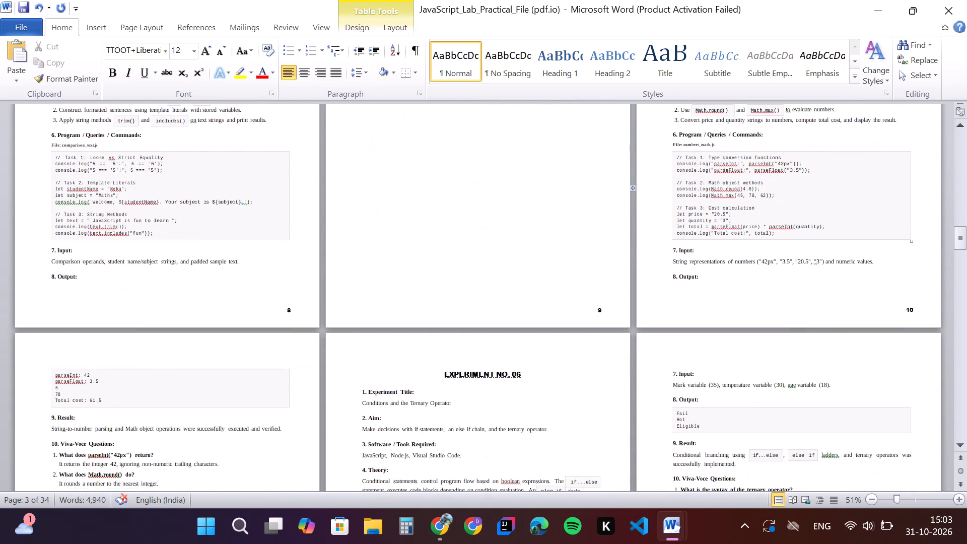
{"action": "scroll", "coordinate": [896, 218], "scroll_direction": "down", "scroll_amount": 8}
{"action": "left_click", "coordinate": [896, 218]}
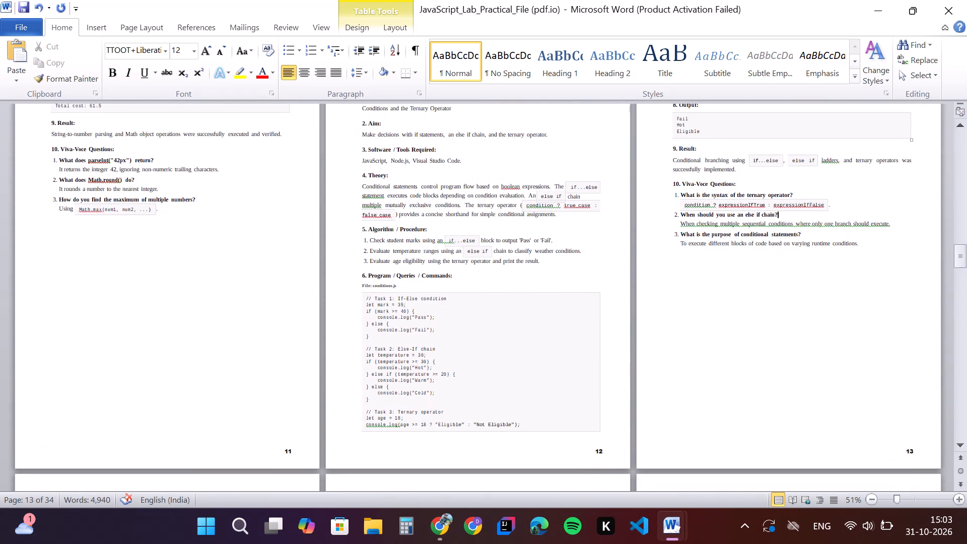
{"action": "scroll", "coordinate": [896, 218], "scroll_direction": "down", "scroll_amount": 11}
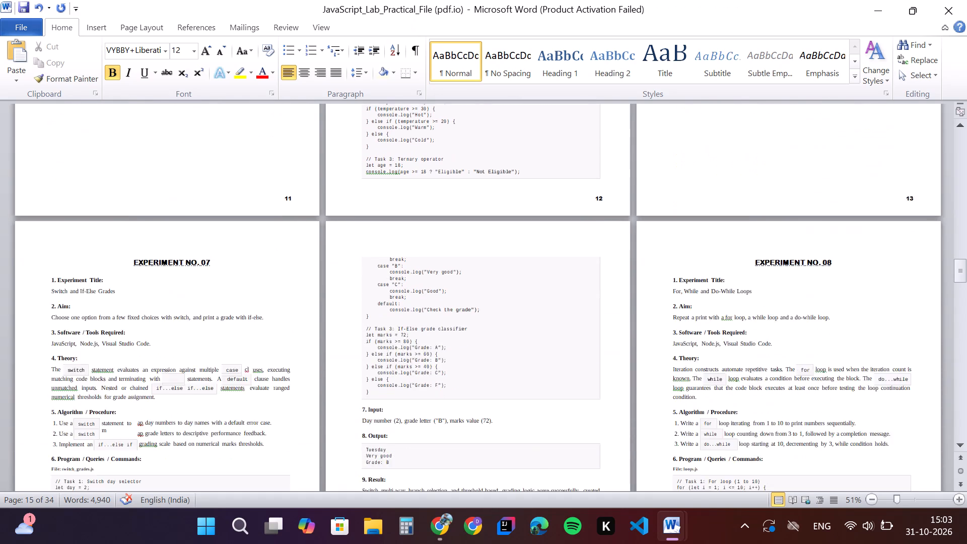
{"action": "scroll", "coordinate": [896, 218], "scroll_direction": "down", "scroll_amount": 9}
{"action": "scroll", "coordinate": [896, 218], "scroll_direction": "up", "scroll_amount": 15}
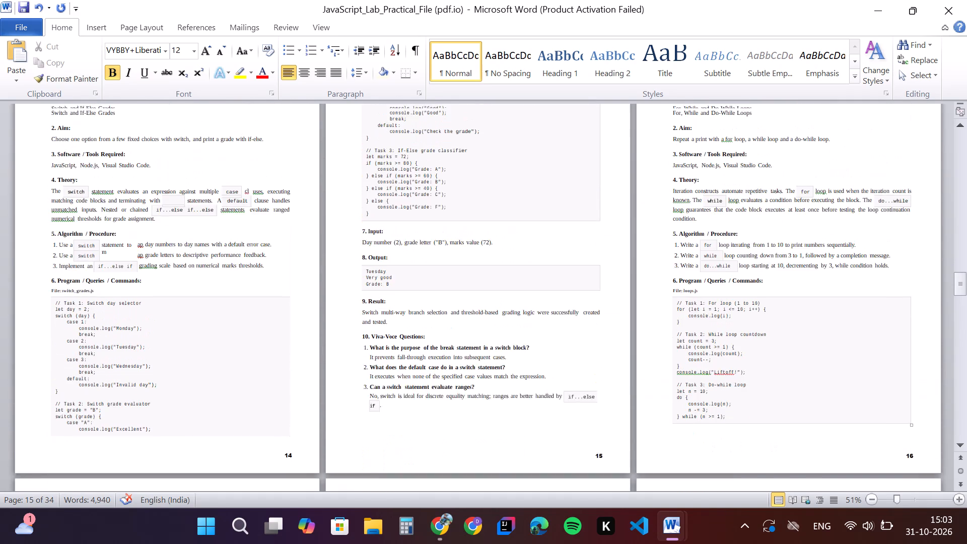
{"action": "scroll", "coordinate": [896, 218], "scroll_direction": "up", "scroll_amount": 20}
{"action": "scroll", "coordinate": [896, 218], "scroll_direction": "up", "scroll_amount": 16}
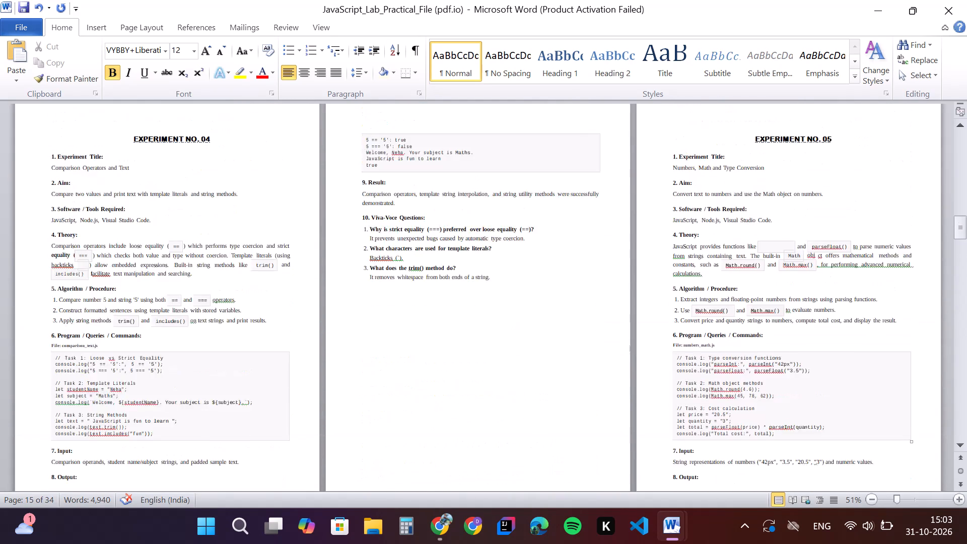
{"action": "scroll", "coordinate": [896, 218], "scroll_direction": "up", "scroll_amount": 20}
{"action": "scroll", "coordinate": [896, 218], "scroll_direction": "up", "scroll_amount": 16}
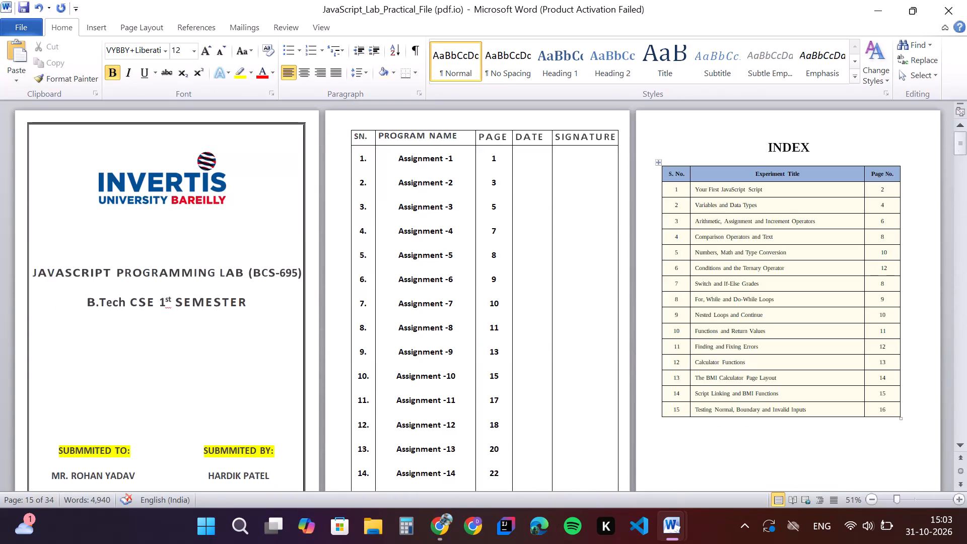
{"action": "left_click", "coordinate": [890, 266]}
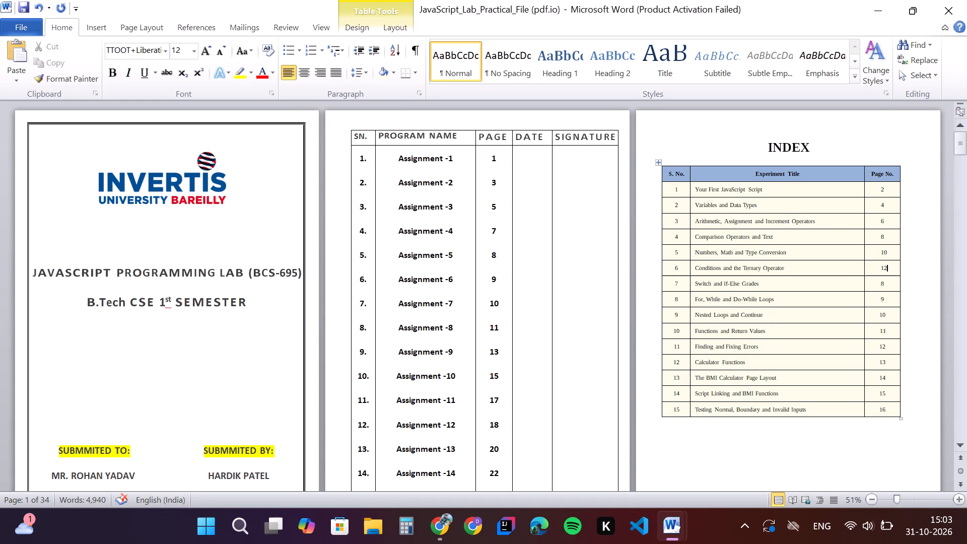
{"action": "left_click", "coordinate": [886, 283]}
{"action": "key", "text": "BackSpace"}
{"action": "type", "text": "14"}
Set the INDEX page numbers of For, While and Do-While Loops to 16 and Nested Loops and Continue to 18.
{"action": "left_click", "coordinate": [886, 296]}
{"action": "key", "text": "BackSpace"}
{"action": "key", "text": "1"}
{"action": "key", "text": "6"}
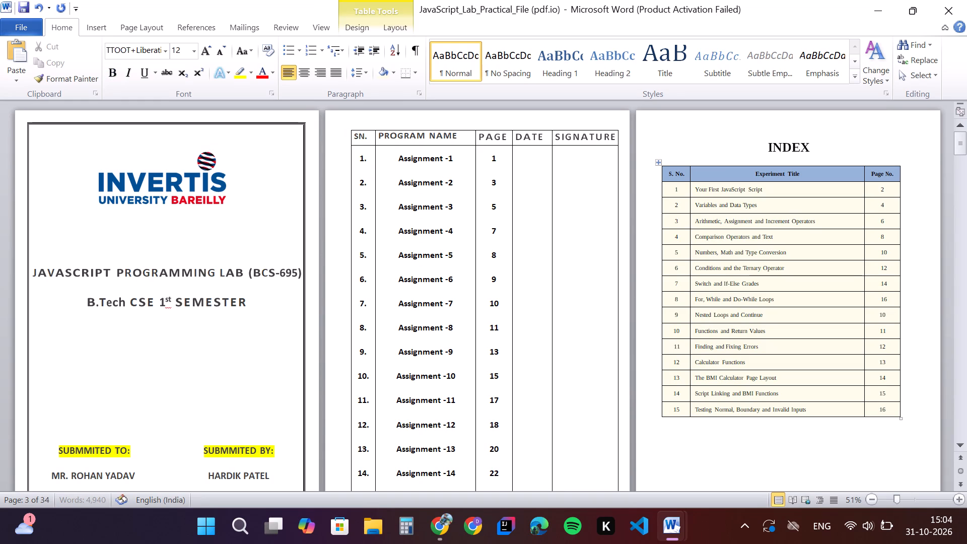
{"action": "left_click", "coordinate": [889, 312]}
{"action": "key", "text": "BackSpace"}
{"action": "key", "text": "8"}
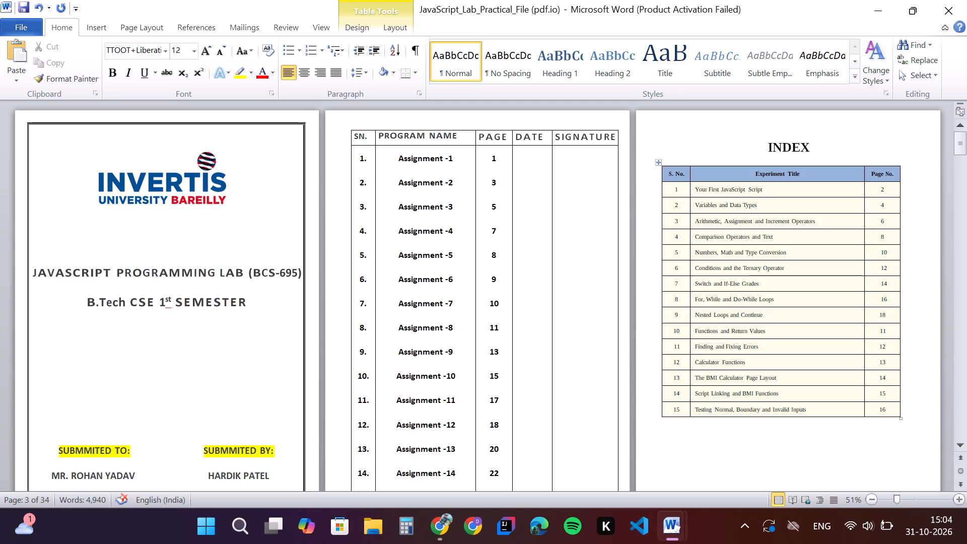
Set the INDEX page numbers of Functions and Return Values to 20 and Finding and Fixing Errors to 22.
{"action": "left_click", "coordinate": [887, 331]}
{"action": "key", "text": "BackSpace"}
{"action": "key", "text": "BackSpace"}
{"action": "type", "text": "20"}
{"action": "left_click", "coordinate": [886, 350]}
{"action": "key", "text": "BackSpace"}
{"action": "key", "text": "BackSpace"}
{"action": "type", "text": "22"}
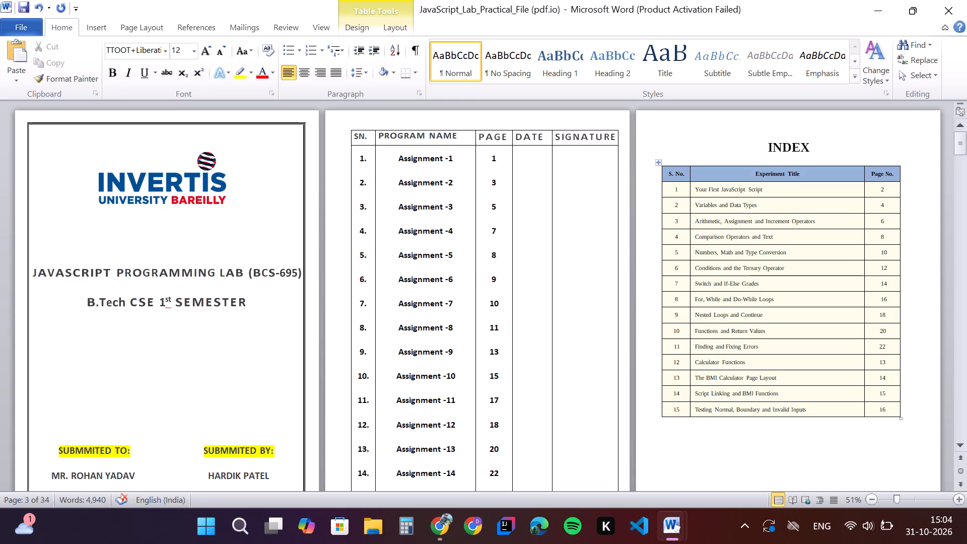
Set the INDEX page numbers of Calculator Functions to 24 and The BMI Calculator Page Layout to 26.
{"action": "left_click", "coordinate": [886, 359]}
{"action": "key", "text": "BackSpace"}
{"action": "key", "text": "BackSpace"}
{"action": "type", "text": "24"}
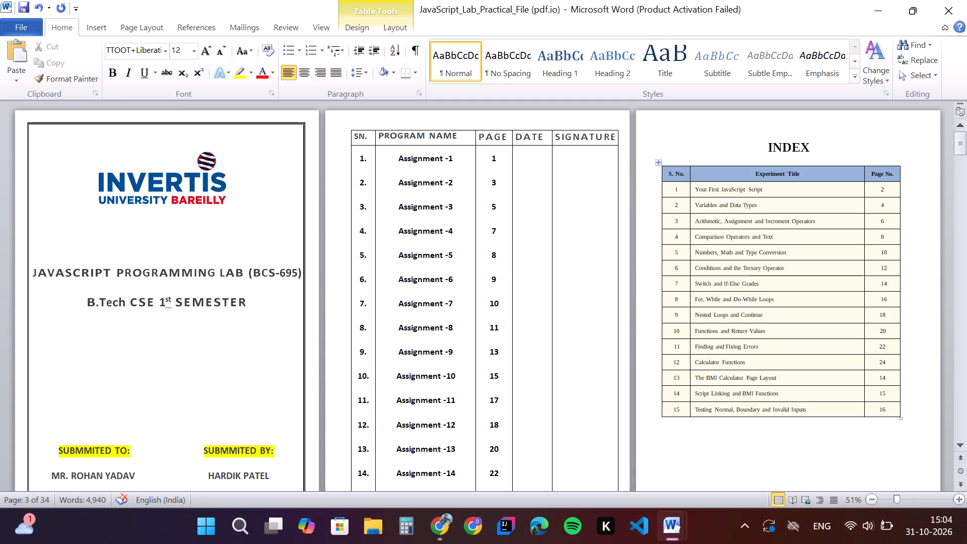
{"action": "left_click", "coordinate": [885, 376]}
{"action": "key", "text": "BackSpace"}
{"action": "key", "text": "BackSpace"}
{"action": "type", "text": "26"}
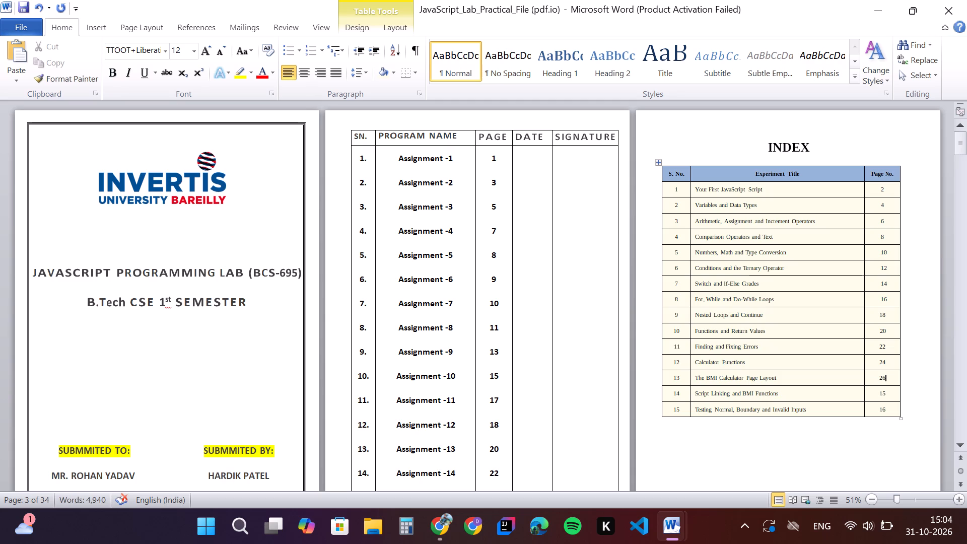
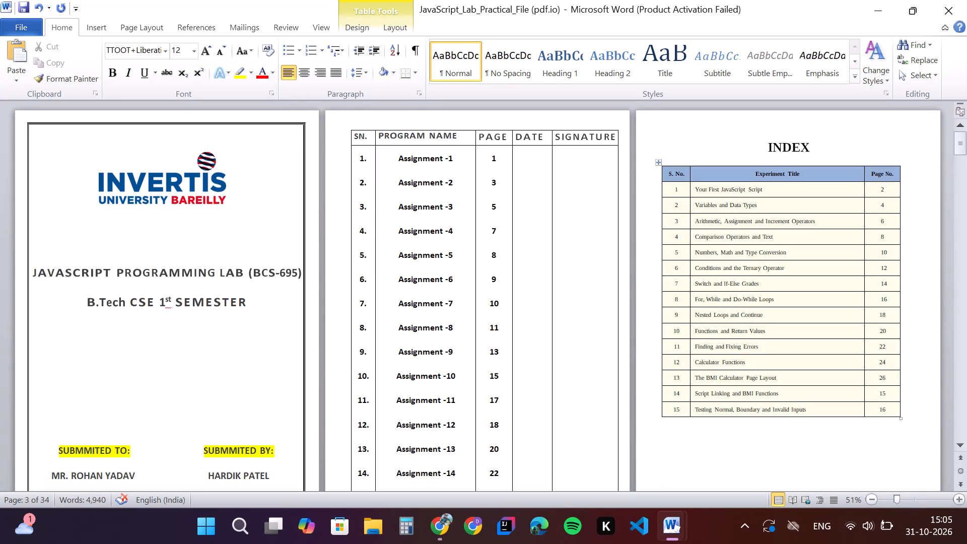
Set the INDEX page number of Script Linking and BMI Functions to 28.
{"action": "left_click", "coordinate": [890, 397]}
{"action": "key", "text": "BackSpace"}
{"action": "key", "text": "BackSpace"}
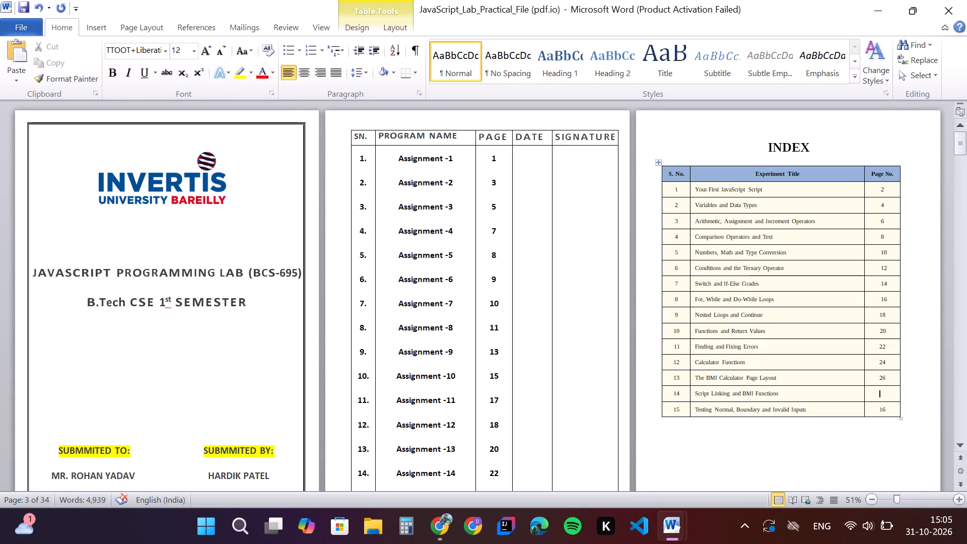
{"action": "type", "text": "28"}
Check the starting pages of Experiments 14 and 15 against the INDEX entries.
{"action": "scroll", "coordinate": [890, 397], "scroll_direction": "down", "scroll_amount": 5}
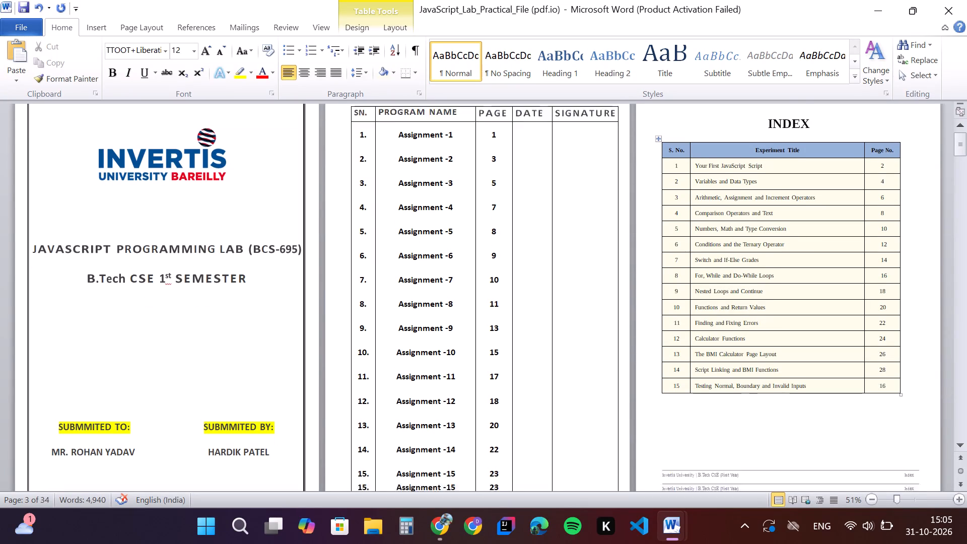
{"action": "scroll", "coordinate": [890, 397], "scroll_direction": "down", "scroll_amount": 20}
{"action": "scroll", "coordinate": [890, 397], "scroll_direction": "down", "scroll_amount": 20}
{"action": "scroll", "coordinate": [890, 397], "scroll_direction": "down", "scroll_amount": 8}
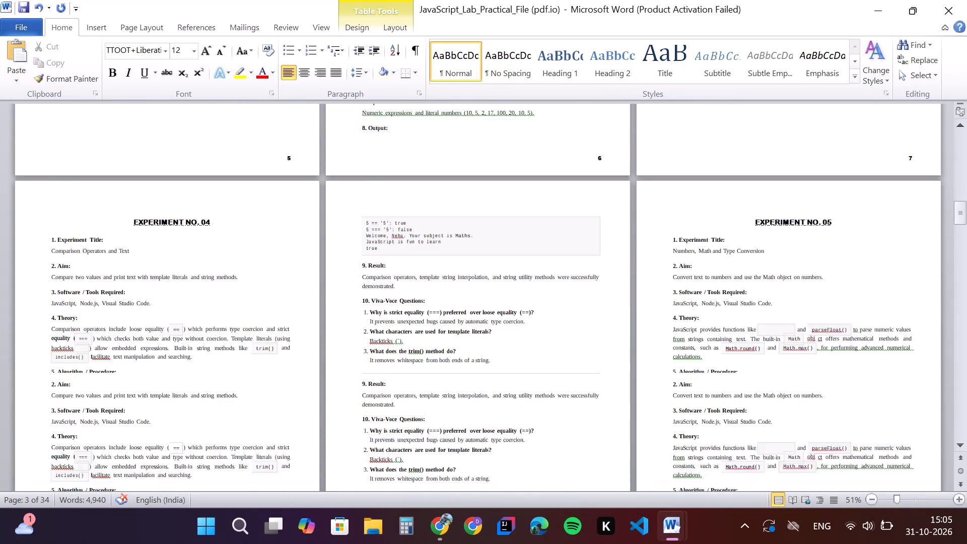
{"action": "scroll", "coordinate": [890, 397], "scroll_direction": "down", "scroll_amount": 20}
{"action": "scroll", "coordinate": [890, 397], "scroll_direction": "down", "scroll_amount": 13}
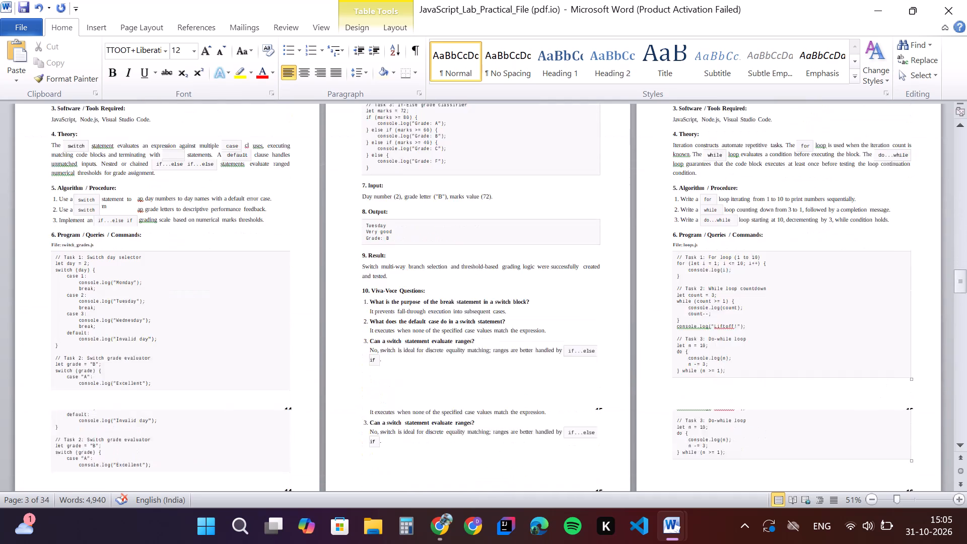
{"action": "scroll", "coordinate": [890, 397], "scroll_direction": "down", "scroll_amount": 10}
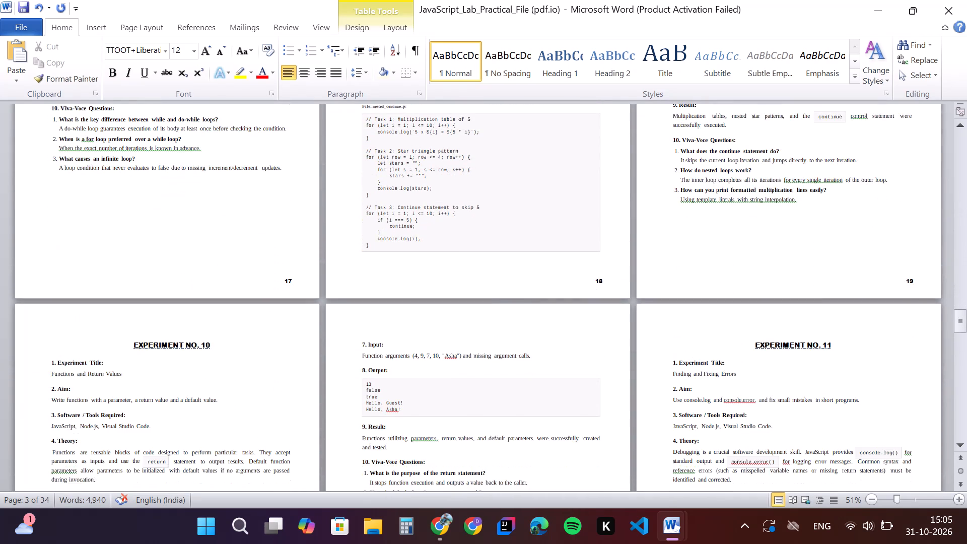
{"action": "scroll", "coordinate": [890, 397], "scroll_direction": "down", "scroll_amount": 2}
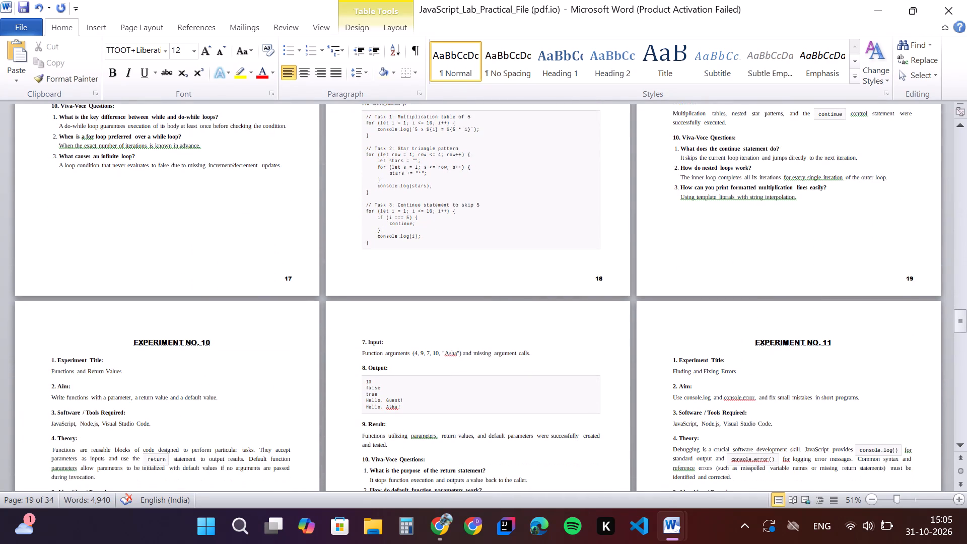
{"action": "scroll", "coordinate": [890, 397], "scroll_direction": "down", "scroll_amount": 7}
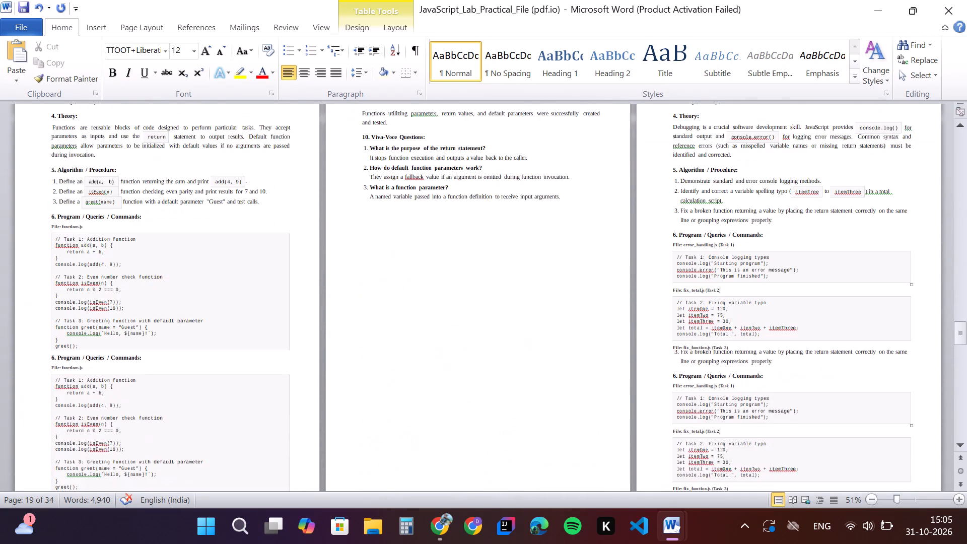
{"action": "scroll", "coordinate": [890, 397], "scroll_direction": "down", "scroll_amount": 6}
{"action": "scroll", "coordinate": [890, 397], "scroll_direction": "down", "scroll_amount": 17}
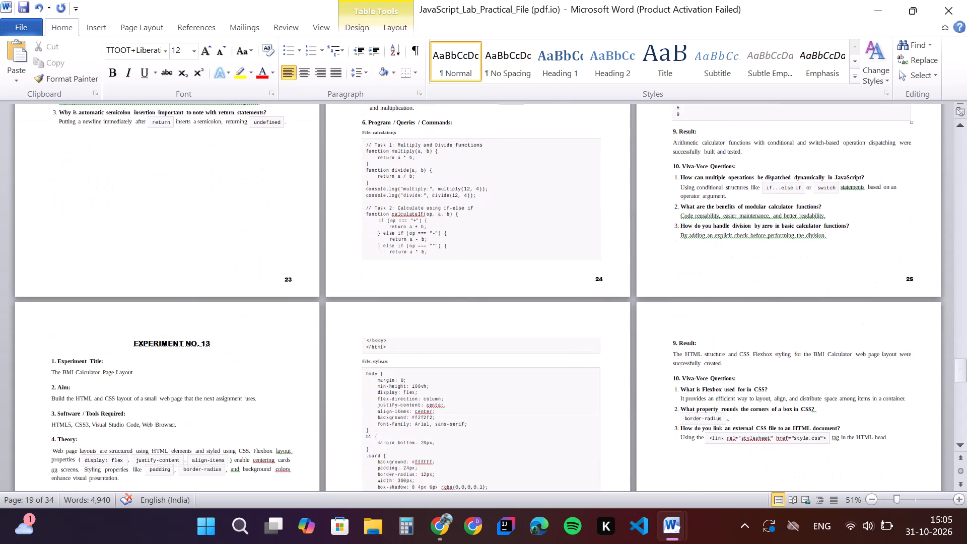
{"action": "scroll", "coordinate": [890, 397], "scroll_direction": "down", "scroll_amount": 6}
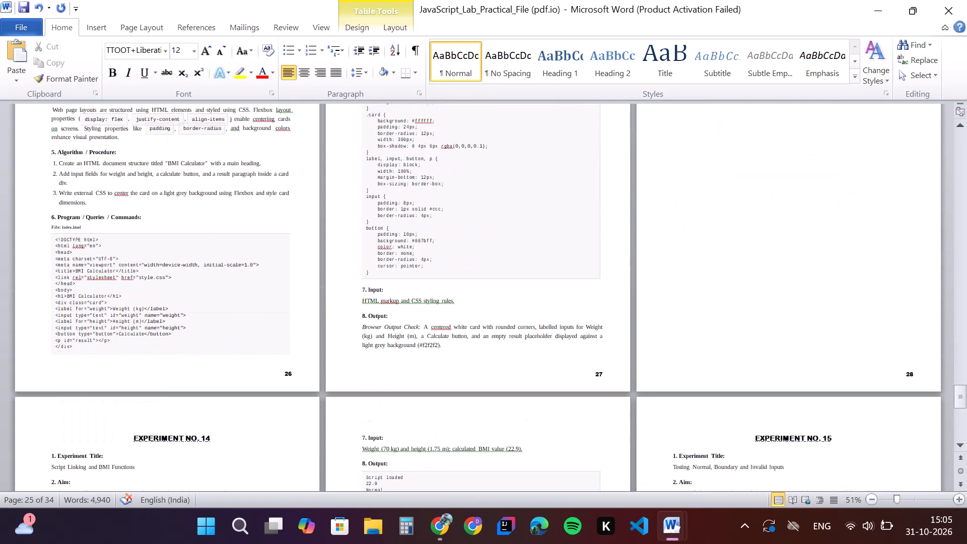
{"action": "scroll", "coordinate": [890, 397], "scroll_direction": "down", "scroll_amount": 1}
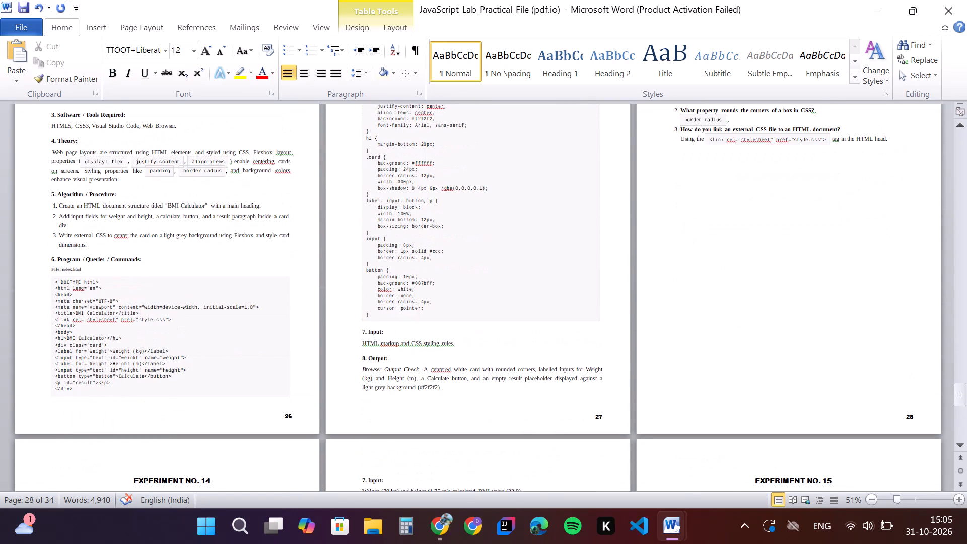
{"action": "scroll", "coordinate": [890, 397], "scroll_direction": "up", "scroll_amount": 4}
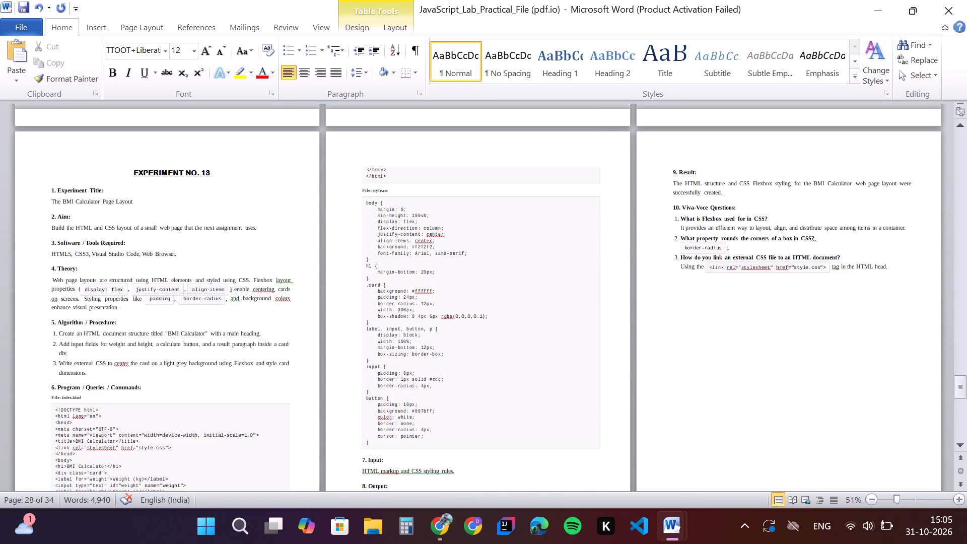
{"action": "scroll", "coordinate": [890, 397], "scroll_direction": "up", "scroll_amount": 3}
{"action": "scroll", "coordinate": [890, 397], "scroll_direction": "down", "scroll_amount": 6}
{"action": "scroll", "coordinate": [890, 397], "scroll_direction": "up", "scroll_amount": 14}
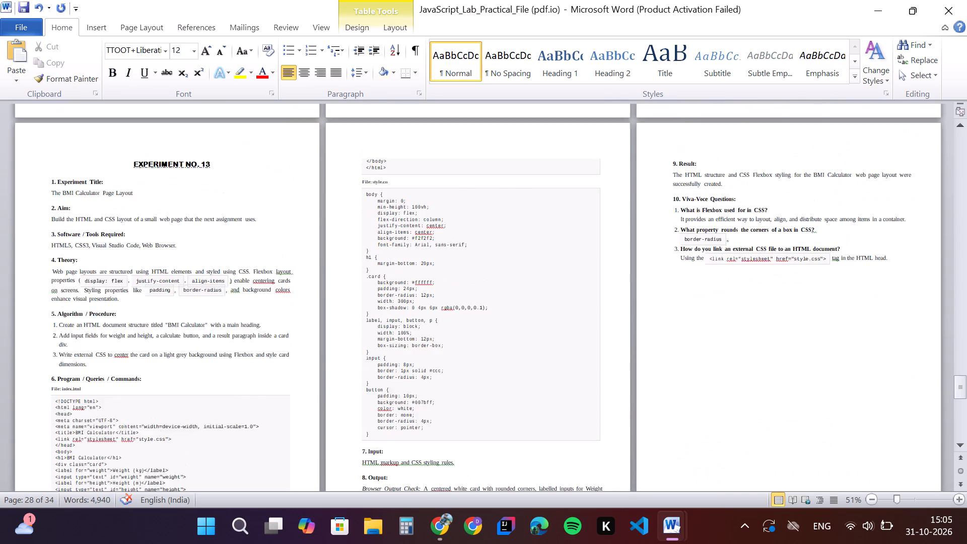
{"action": "scroll", "coordinate": [890, 397], "scroll_direction": "up", "scroll_amount": 20}
{"action": "scroll", "coordinate": [890, 397], "scroll_direction": "up", "scroll_amount": 20}
{"action": "scroll", "coordinate": [890, 397], "scroll_direction": "up", "scroll_amount": 12}
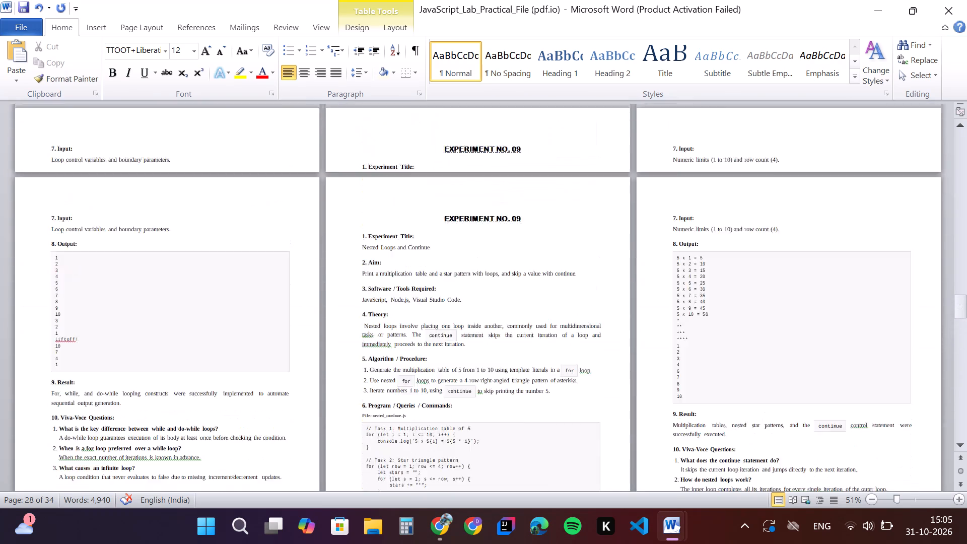
{"action": "scroll", "coordinate": [890, 397], "scroll_direction": "up", "scroll_amount": 20}
{"action": "scroll", "coordinate": [890, 397], "scroll_direction": "up", "scroll_amount": 20}
{"action": "scroll", "coordinate": [890, 397], "scroll_direction": "up", "scroll_amount": 11}
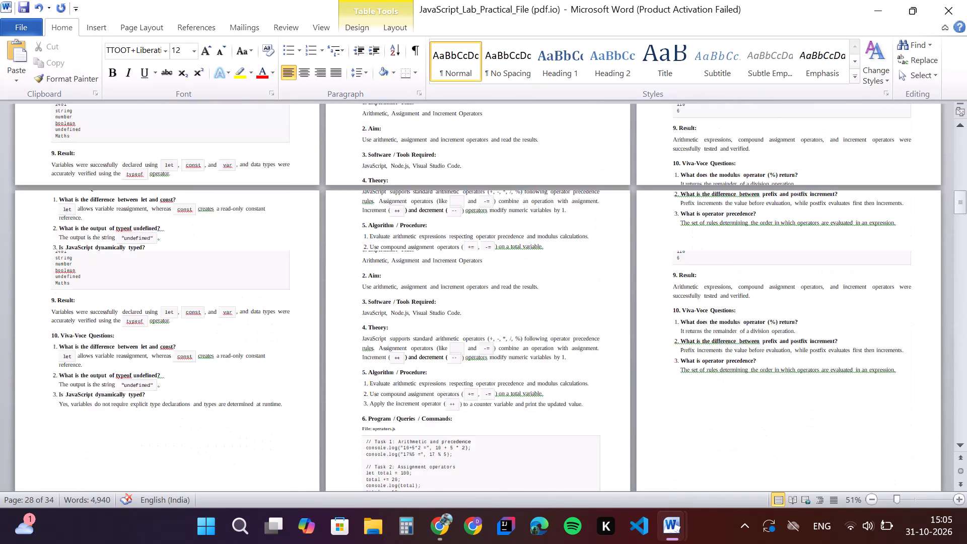
{"action": "scroll", "coordinate": [890, 397], "scroll_direction": "up", "scroll_amount": 20}
{"action": "scroll", "coordinate": [890, 397], "scroll_direction": "up", "scroll_amount": 13}
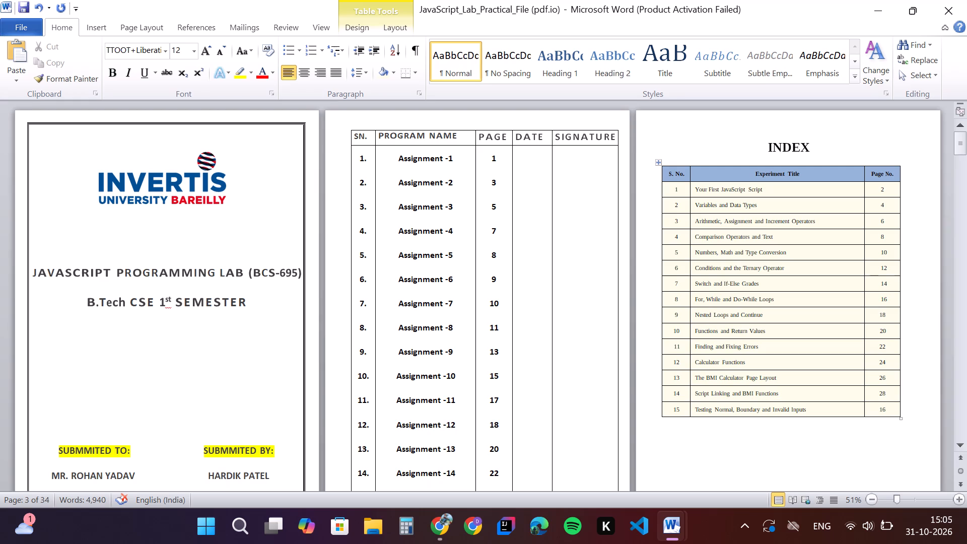
Set the INDEX page numbers of Script Linking and BMI Functions to 29 and Testing Normal, Boundary and Invalid Inputs to 31.
{"action": "key", "text": "BackSpace"}
{"action": "key", "text": "9"}
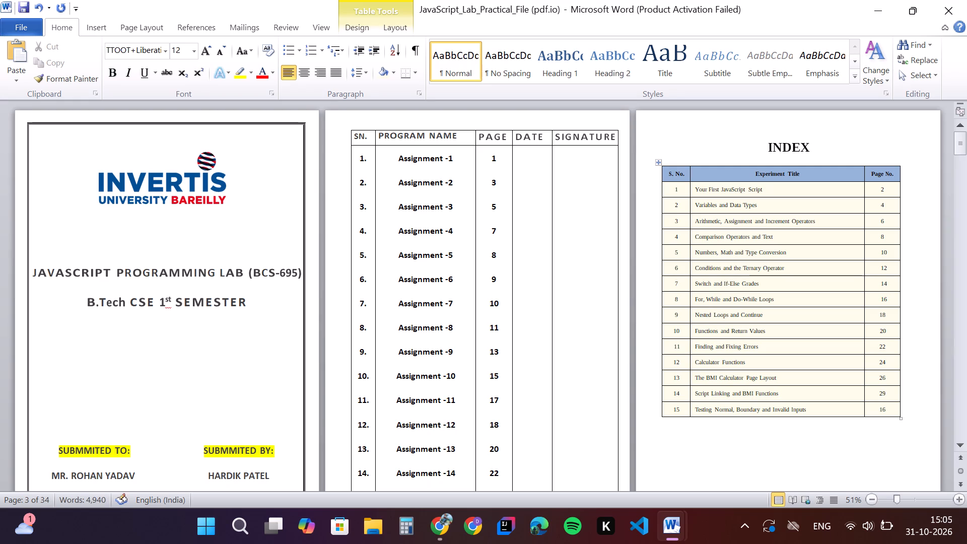
{"action": "left_click", "coordinate": [888, 406]}
{"action": "key", "text": "BackSpace"}
{"action": "key", "text": "BackSpace"}
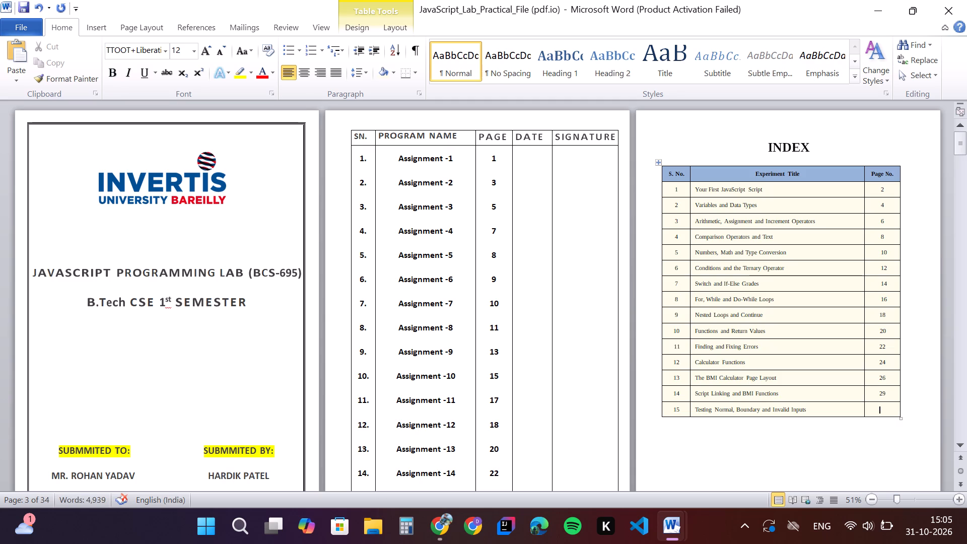
{"action": "type", "text": "31"}
Check the page numbers of Experiments 13 to 15 at the end of the document against the INDEX.
{"action": "scroll", "coordinate": [914, 413], "scroll_direction": "down", "scroll_amount": 20}
{"action": "scroll", "coordinate": [914, 413], "scroll_direction": "down", "scroll_amount": 14}
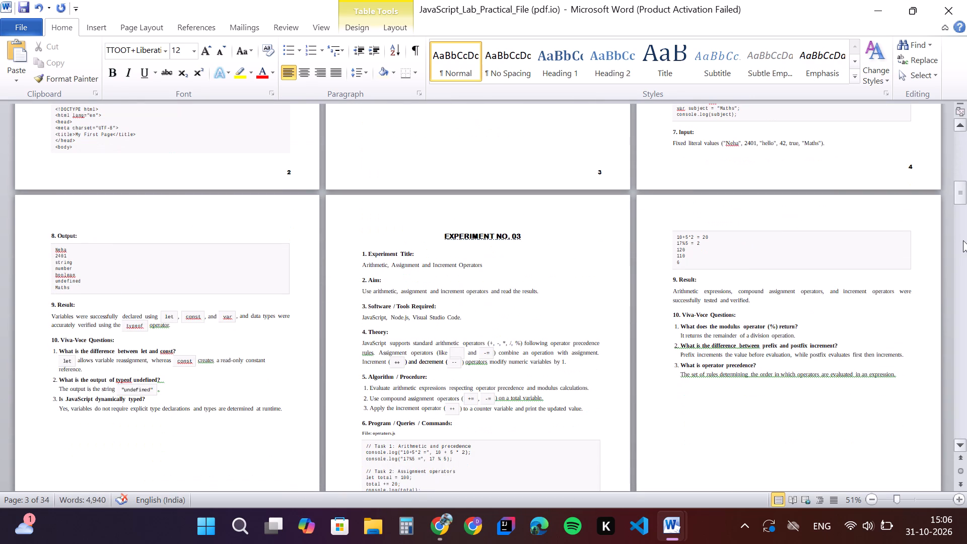
{"action": "left_click_drag", "start_coordinate": [961, 185], "coordinate": [966, 436]}
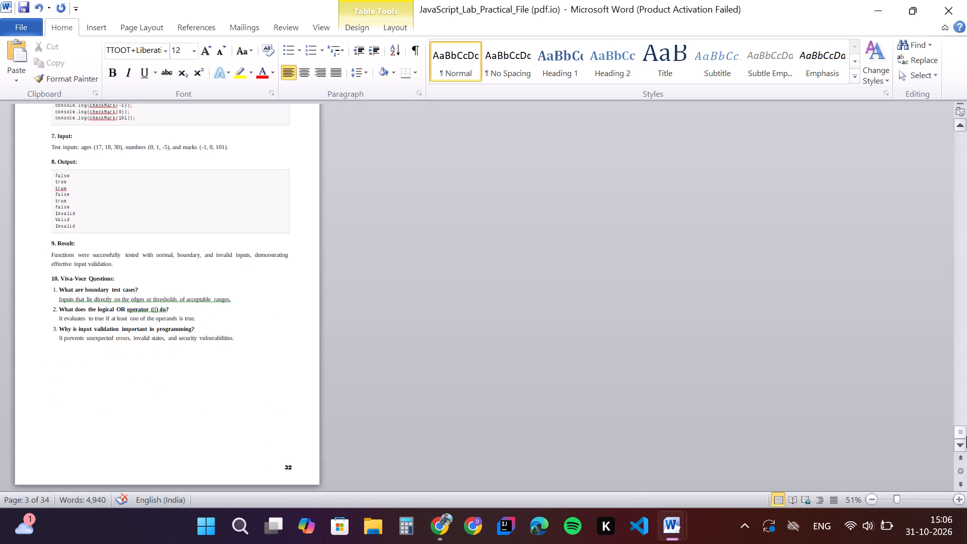
{"action": "scroll", "coordinate": [677, 371], "scroll_direction": "up", "scroll_amount": 7}
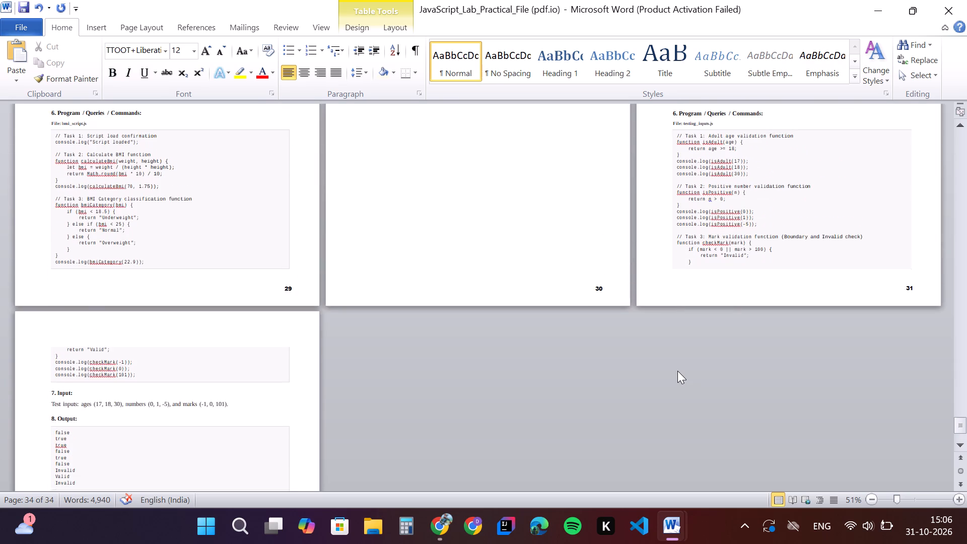
{"action": "scroll", "coordinate": [677, 371], "scroll_direction": "up", "scroll_amount": 13}
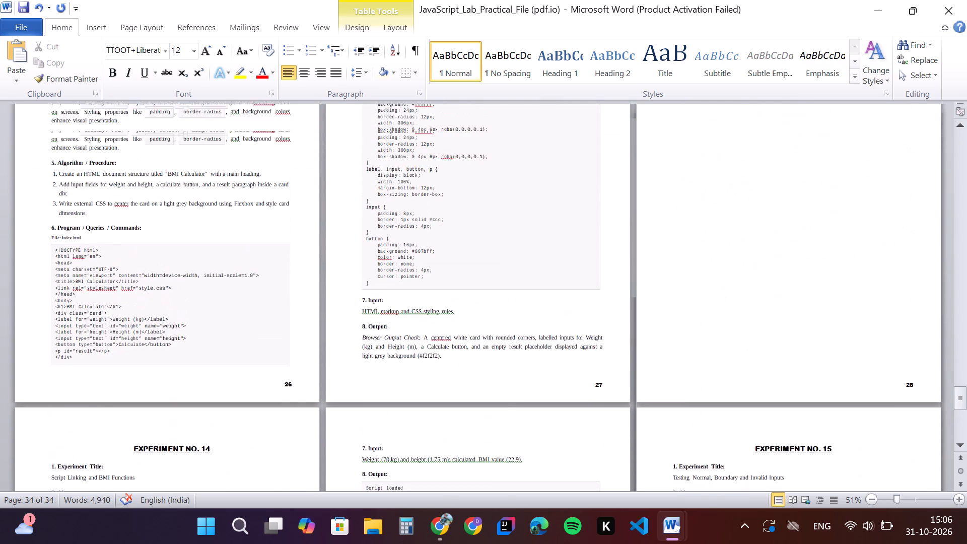
{"action": "scroll", "coordinate": [677, 371], "scroll_direction": "up", "scroll_amount": 5}
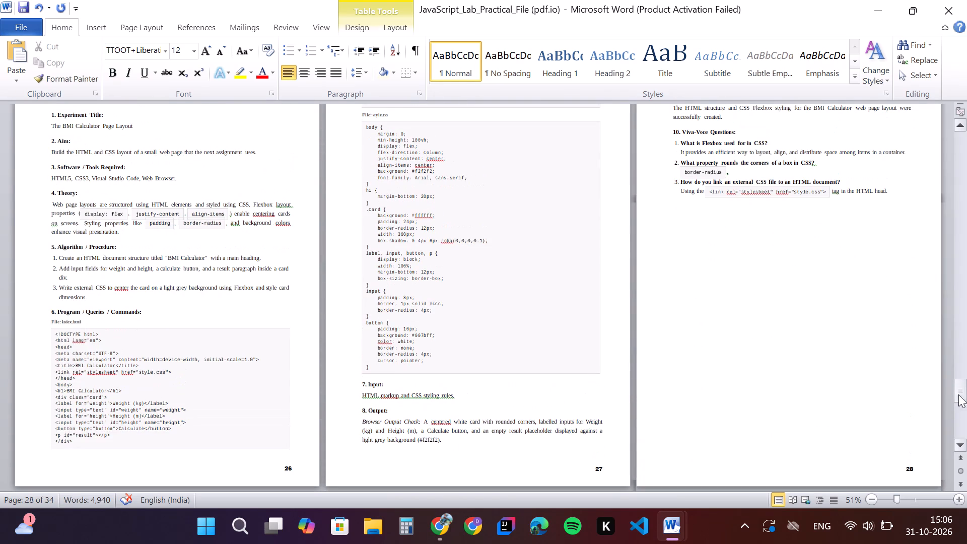
{"action": "left_click_drag", "start_coordinate": [957, 393], "coordinate": [948, 147]}
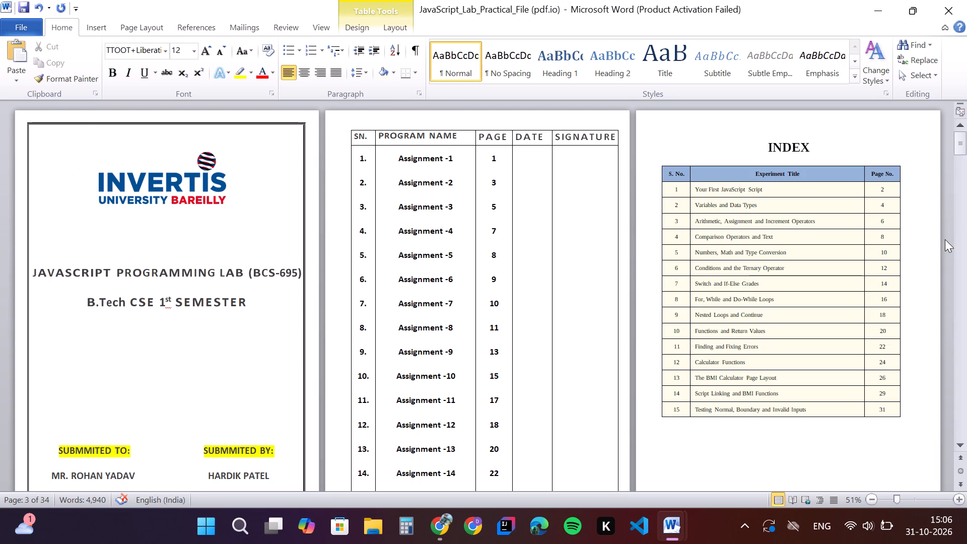
In the program list table, set the page numbers of Assignment -1 to 2, Assignment -2 to 4 and Assignment -3 to 6.
{"action": "scroll", "coordinate": [945, 239], "scroll_direction": "down", "scroll_amount": 9}
{"action": "scroll", "coordinate": [945, 239], "scroll_direction": "up", "scroll_amount": 4}
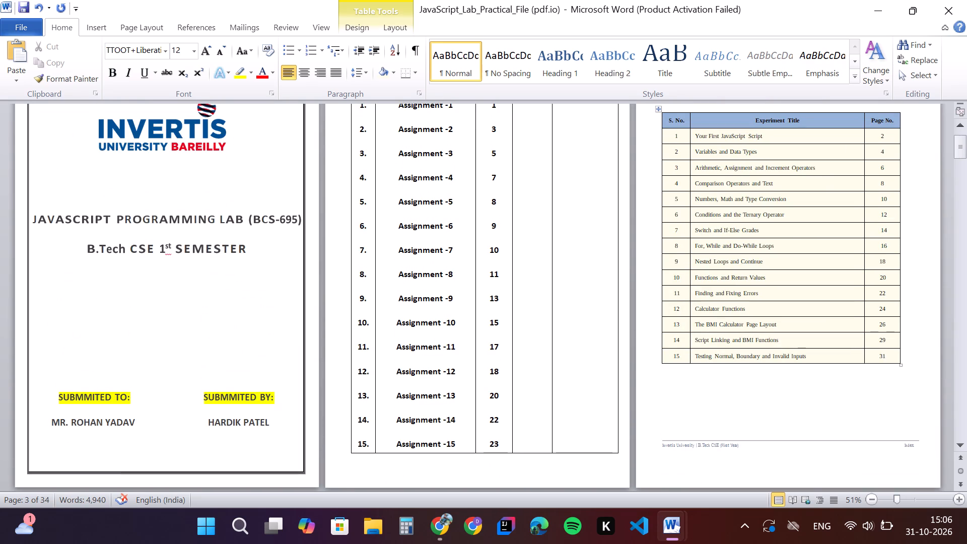
{"action": "scroll", "coordinate": [656, 219], "scroll_direction": "up", "scroll_amount": 1}
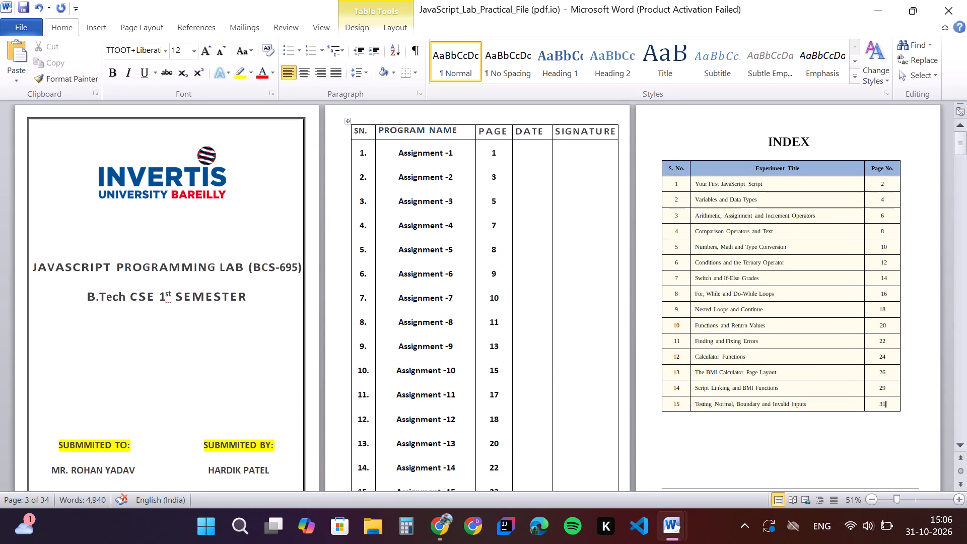
{"action": "left_click", "coordinate": [495, 151]}
{"action": "key", "text": "BackSpace"}
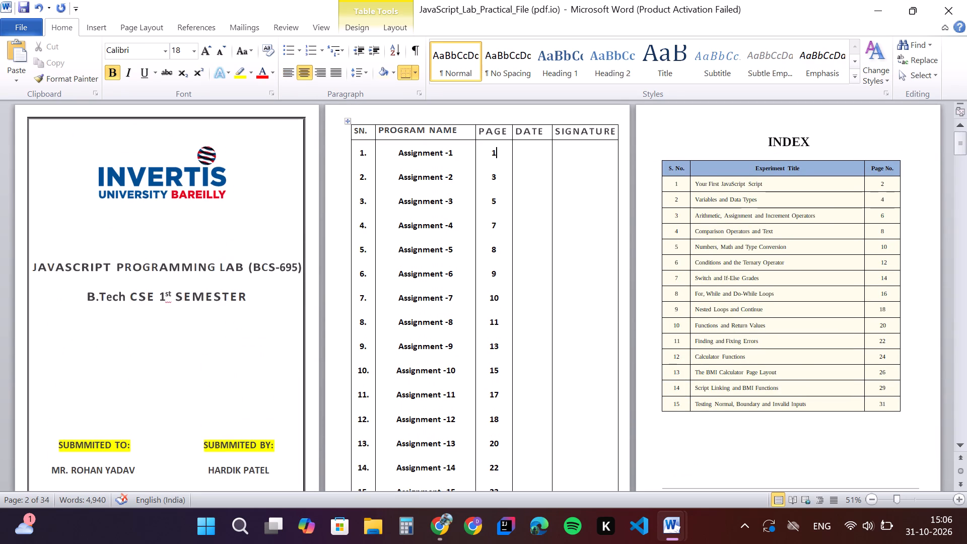
{"action": "key", "text": "2"}
{"action": "left_click", "coordinate": [495, 170]}
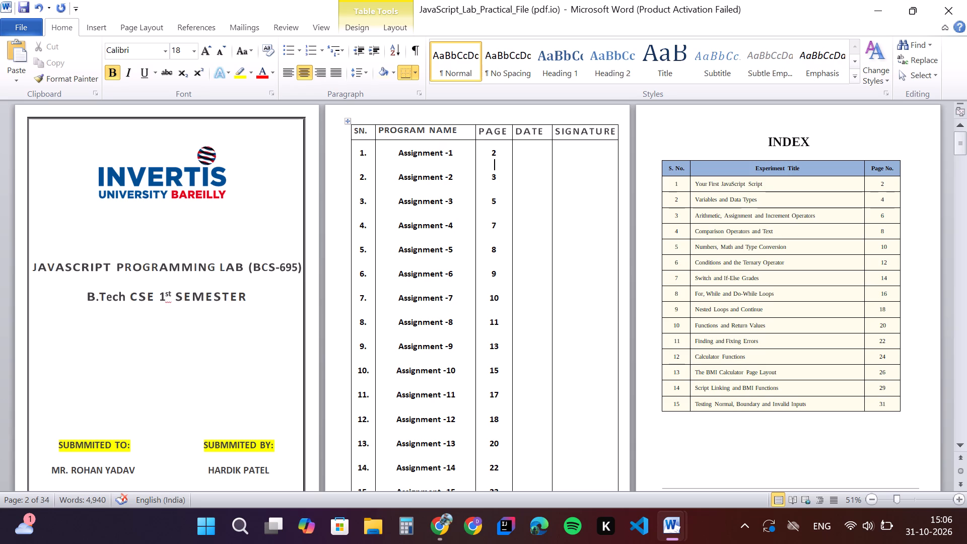
{"action": "key", "text": "Down"}
{"action": "key", "text": "BackSpace"}
{"action": "key", "text": "4"}
{"action": "left_click", "coordinate": [502, 209]}
{"action": "key", "text": "Up"}
{"action": "key", "text": "BackSpace"}
{"action": "key", "text": "6"}
In the program list table, set the page numbers of Assignment -4 to 8, Assignment -5 to 10 and Assignment -6 to 12.
{"action": "key", "text": "Down"}
{"action": "key", "text": "Down"}
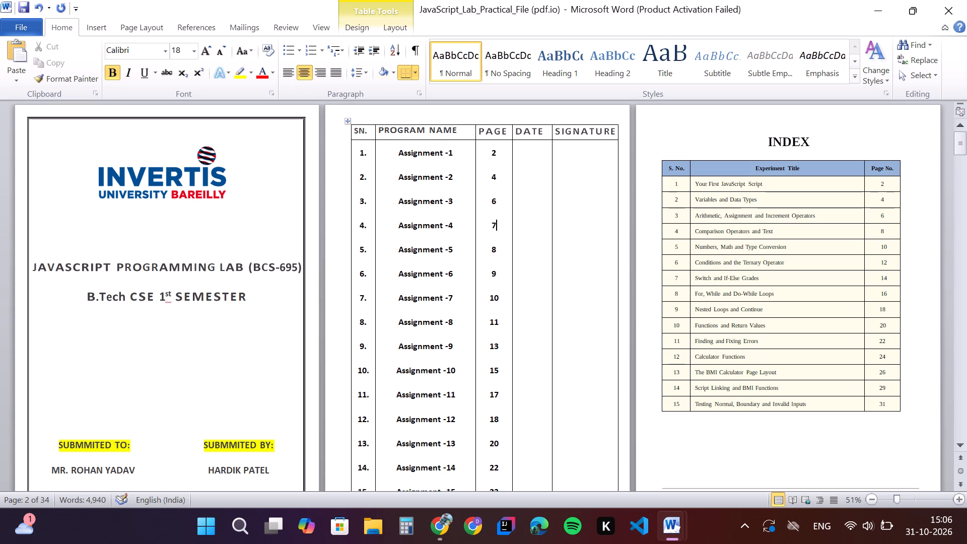
{"action": "key", "text": "BackSpace"}
{"action": "key", "text": "8"}
{"action": "key", "text": "Down"}
{"action": "key", "text": "Down"}
{"action": "key", "text": "BackSpace"}
{"action": "type", "text": "10"}
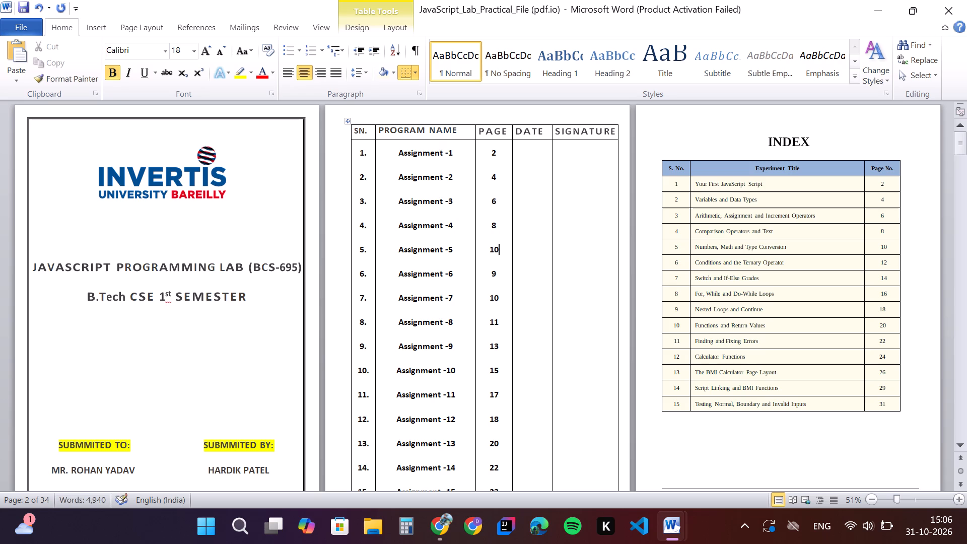
{"action": "key", "text": "Down"}
{"action": "key", "text": "Down"}
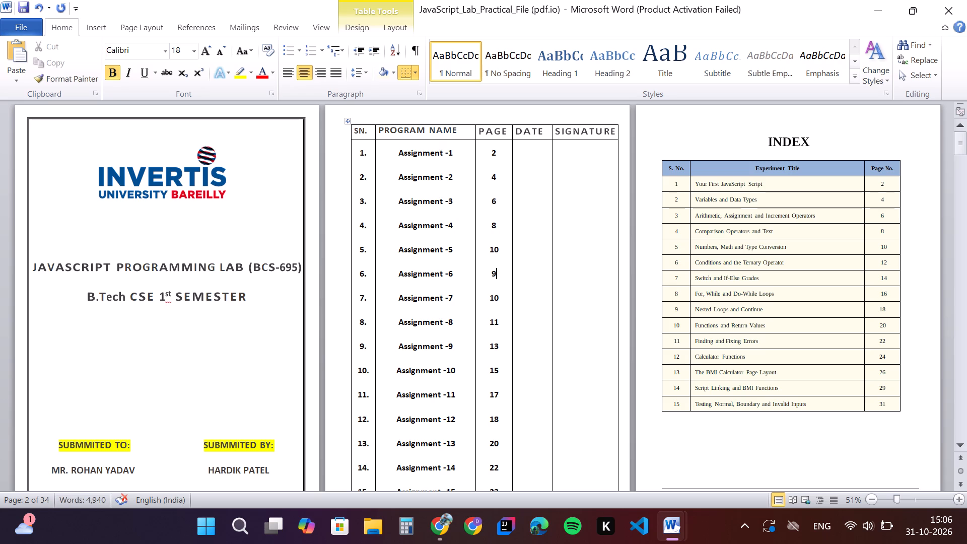
{"action": "key", "text": "BackSpace"}
{"action": "type", "text": "12"}
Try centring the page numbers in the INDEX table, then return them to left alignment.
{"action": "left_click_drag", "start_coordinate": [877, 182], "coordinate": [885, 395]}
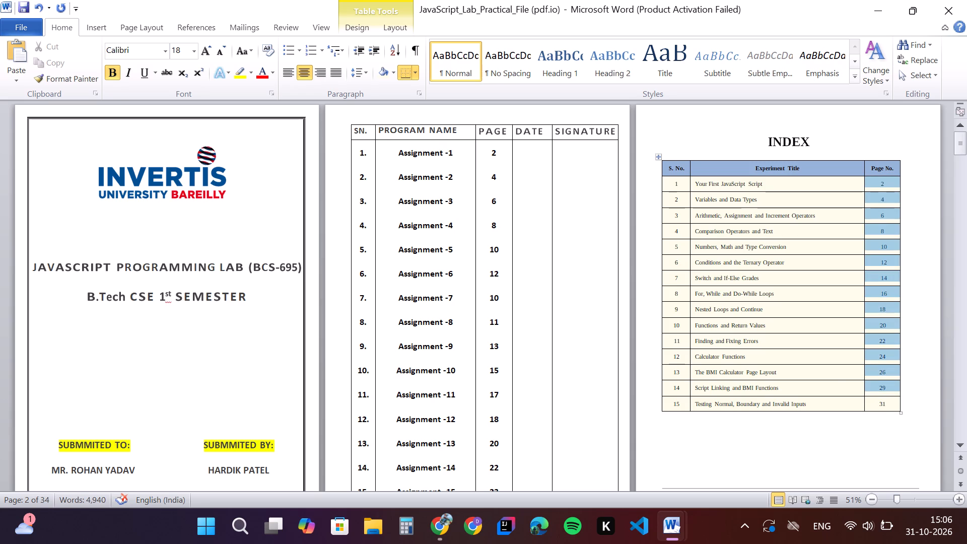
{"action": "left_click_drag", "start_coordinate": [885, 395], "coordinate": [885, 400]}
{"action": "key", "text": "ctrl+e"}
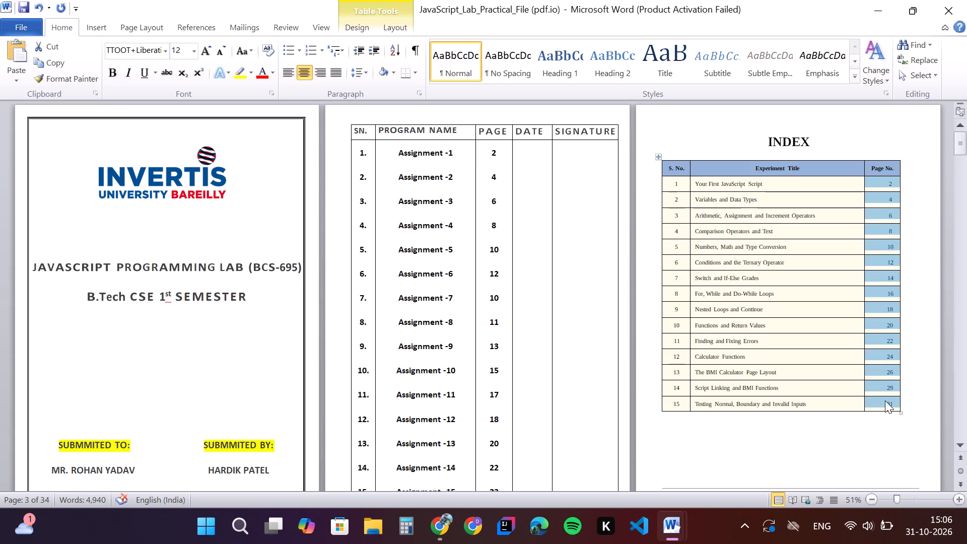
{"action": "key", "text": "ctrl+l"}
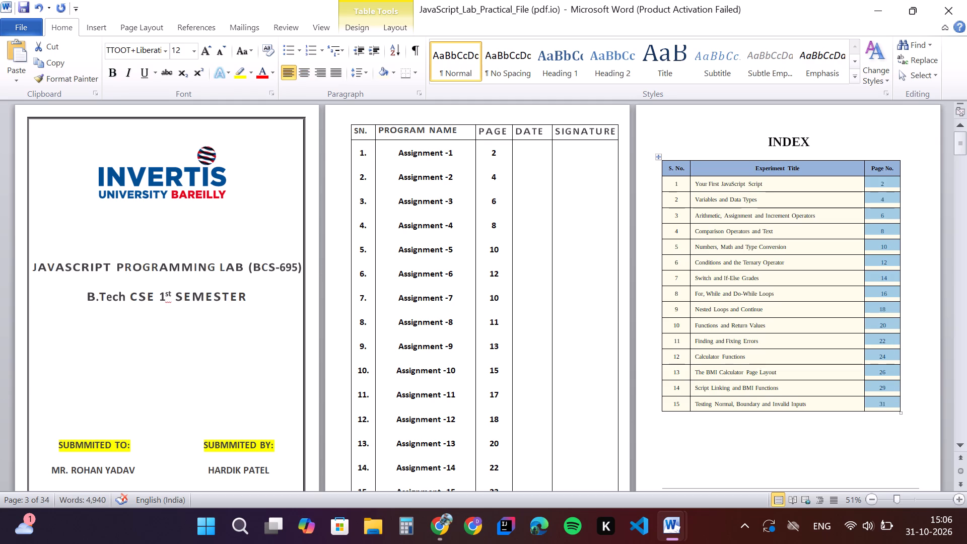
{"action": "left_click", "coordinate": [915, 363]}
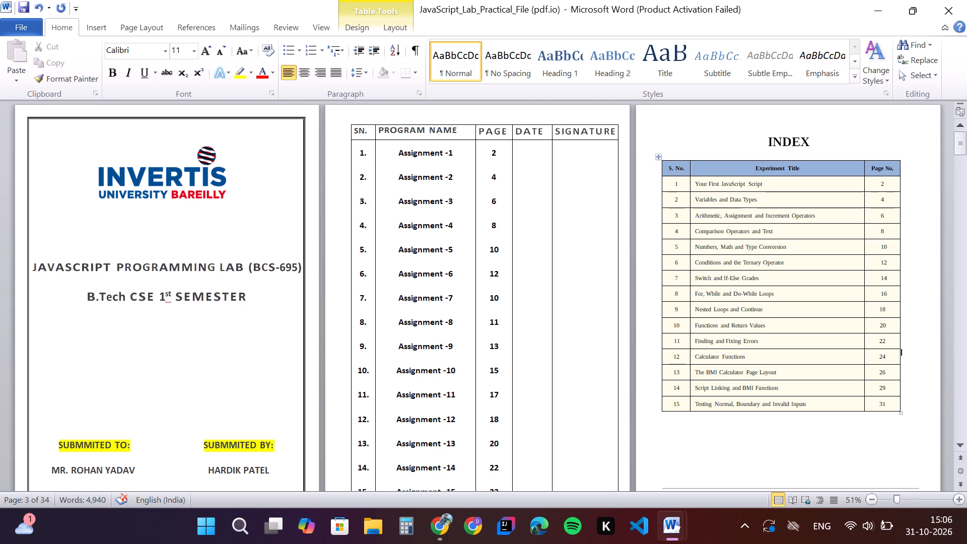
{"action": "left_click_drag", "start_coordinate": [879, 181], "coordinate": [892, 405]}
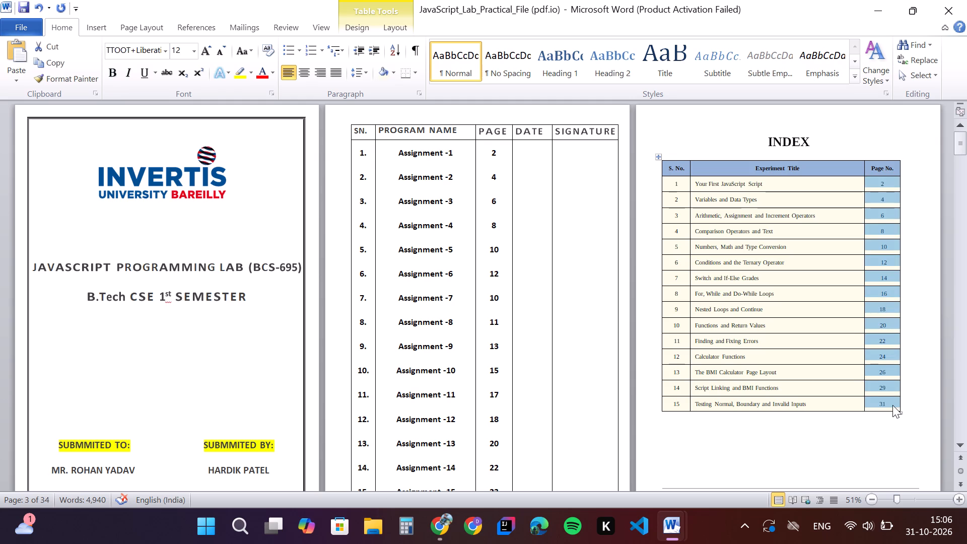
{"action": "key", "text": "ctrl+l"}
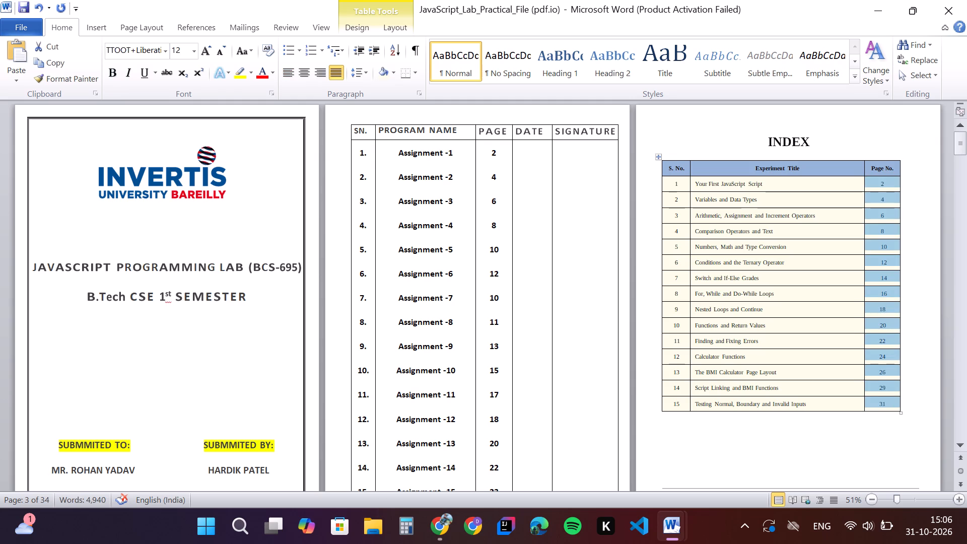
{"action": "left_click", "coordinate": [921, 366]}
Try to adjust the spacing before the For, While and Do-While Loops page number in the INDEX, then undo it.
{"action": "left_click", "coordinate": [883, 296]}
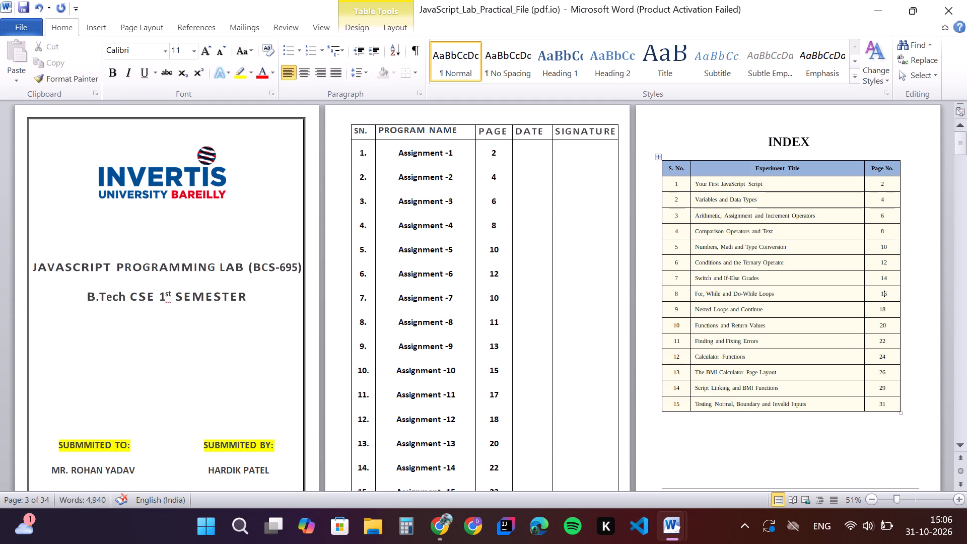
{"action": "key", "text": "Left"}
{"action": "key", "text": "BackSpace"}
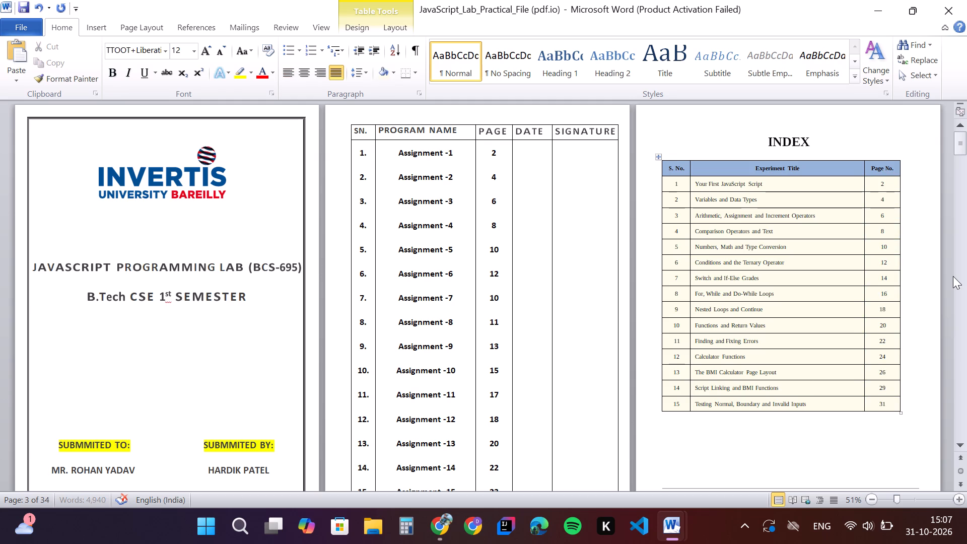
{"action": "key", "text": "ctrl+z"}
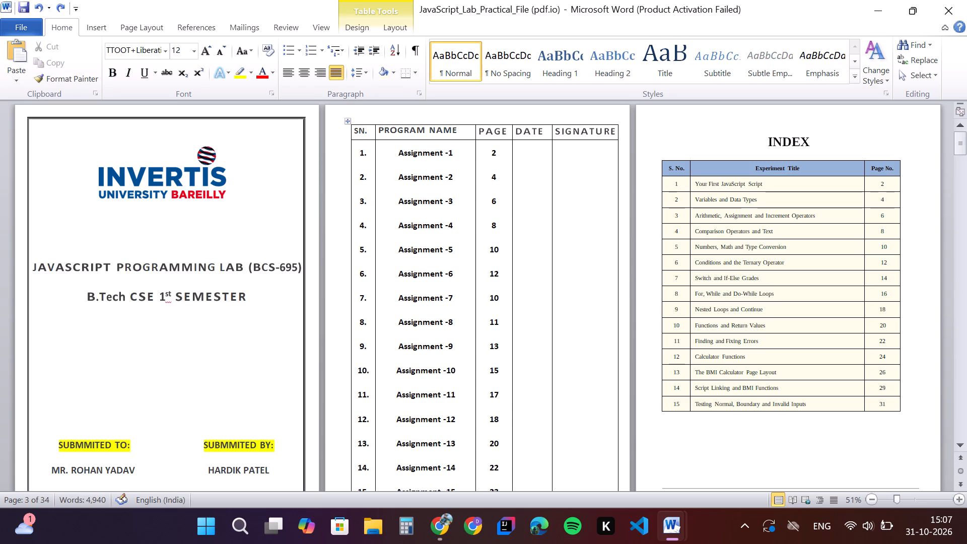
In the program list table, set the page numbers of Assignment -7 to 14, Assignment -8 to 16 and Assignment -9 to 18.
{"action": "left_click", "coordinate": [498, 247]}
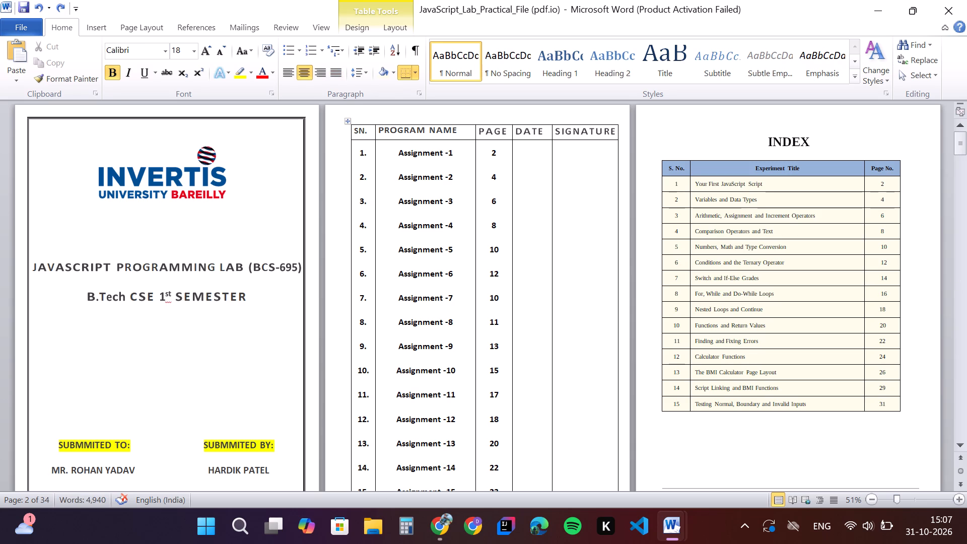
{"action": "left_click", "coordinate": [499, 282]}
{"action": "left_click", "coordinate": [501, 297]}
{"action": "key", "text": "BackSpace"}
{"action": "key", "text": "4"}
{"action": "left_click", "coordinate": [499, 322]}
{"action": "key", "text": "BackSpace"}
{"action": "key", "text": "6"}
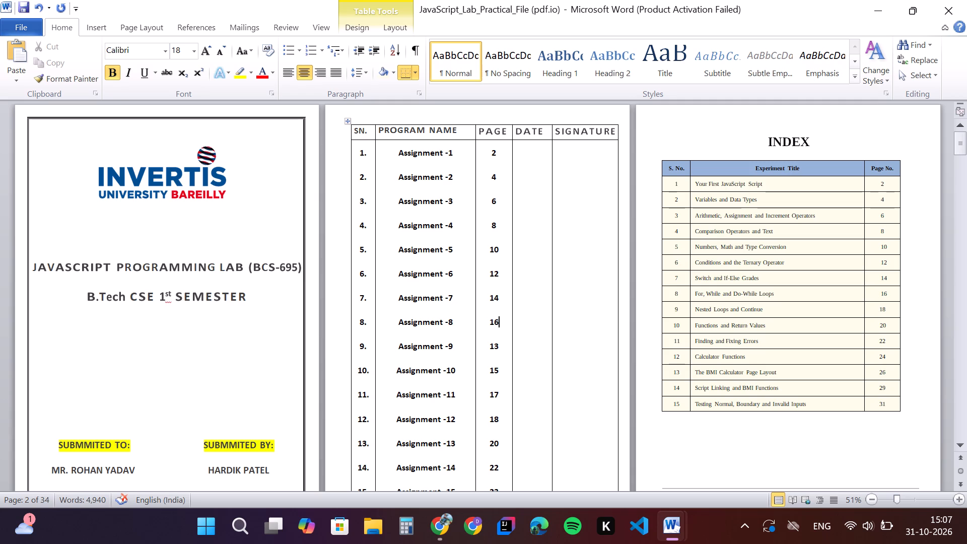
{"action": "left_click", "coordinate": [497, 341]}
{"action": "key", "text": "BackSpace"}
{"action": "key", "text": "8"}
In the program list table, set the page numbers of Assignment -10 to 20, Assignment -11 to 22 and Assignment -12 to 24.
{"action": "left_click", "coordinate": [497, 368]}
{"action": "key", "text": "BackSpace"}
{"action": "key", "text": "BackSpace"}
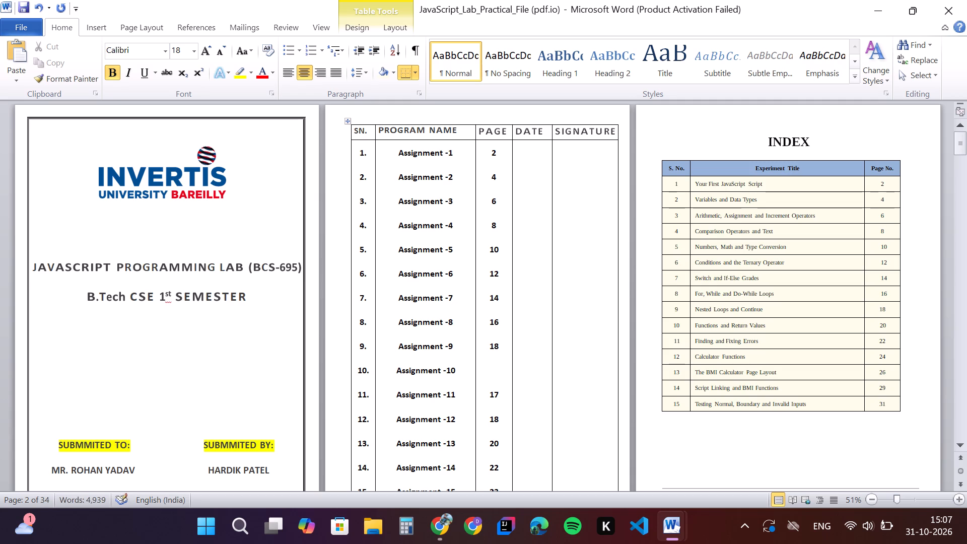
{"action": "type", "text": "20"}
{"action": "left_click", "coordinate": [500, 395]}
{"action": "key", "text": "BackSpace"}
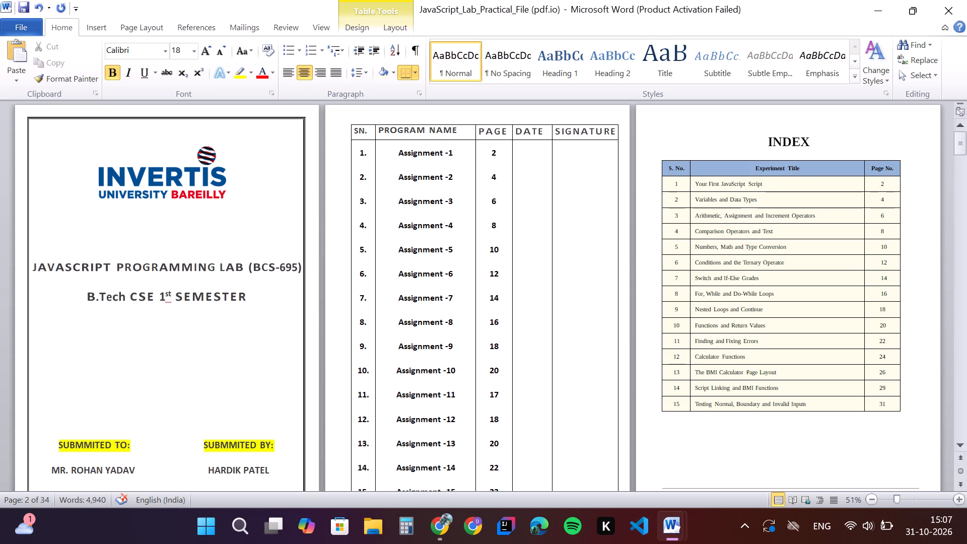
{"action": "key", "text": "BackSpace"}
{"action": "type", "text": "22"}
{"action": "left_click", "coordinate": [498, 414]}
{"action": "key", "text": "BackSpace"}
{"action": "key", "text": "BackSpace"}
{"action": "type", "text": "24"}
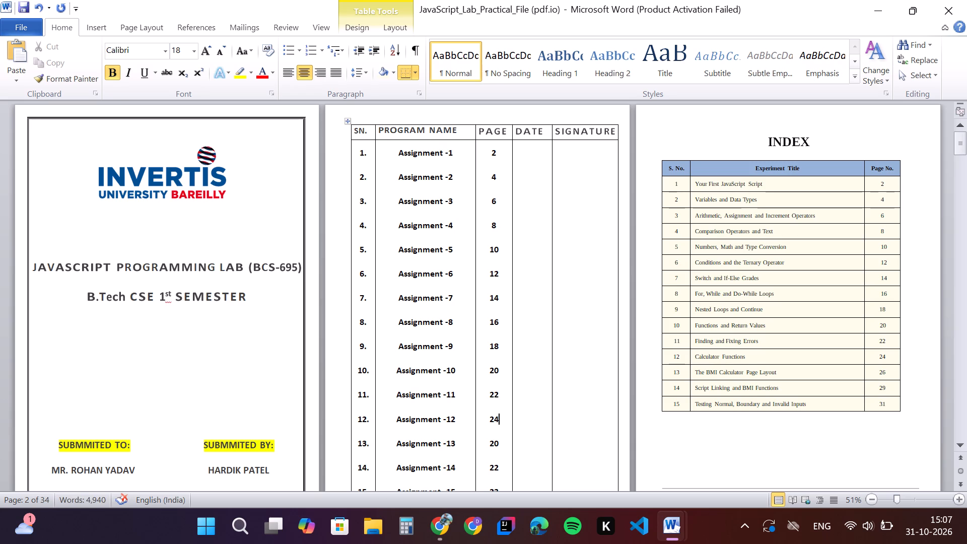
In the program list table, set the page numbers of Assignment -13 to 26, Assignment -14 to 29 and Assignment -15 to 31.
{"action": "left_click", "coordinate": [499, 445]}
{"action": "key", "text": "BackSpace"}
{"action": "key", "text": "6"}
{"action": "scroll", "coordinate": [499, 445], "scroll_direction": "down", "scroll_amount": 1}
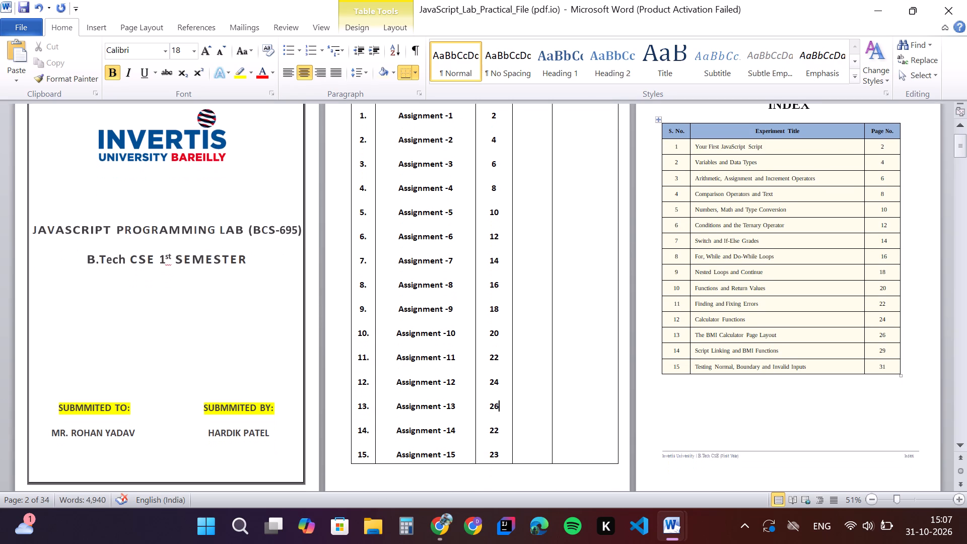
{"action": "left_click", "coordinate": [498, 431]}
{"action": "key", "text": "BackSpace"}
{"action": "key", "text": "9"}
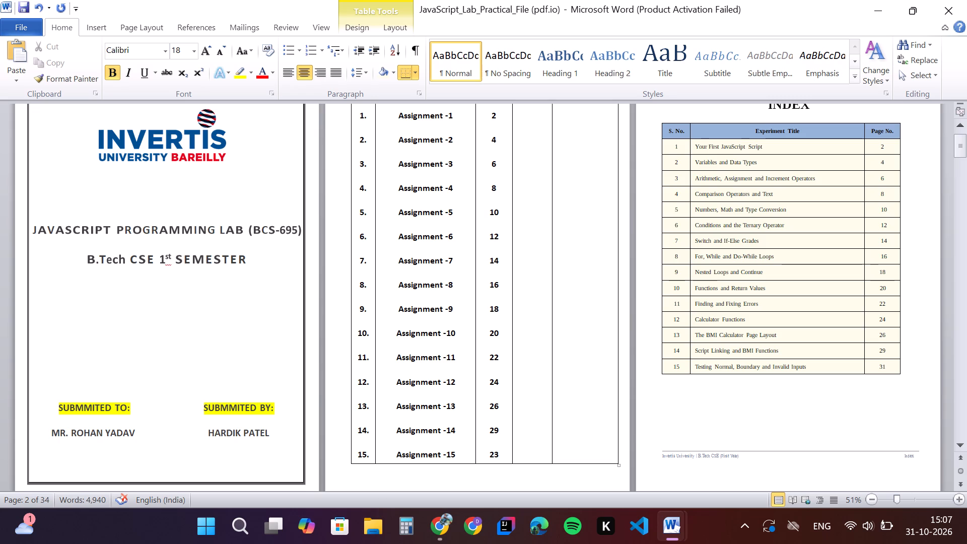
{"action": "left_click", "coordinate": [498, 451]}
{"action": "key", "text": "Left"}
{"action": "key", "text": "BackSpace"}
{"action": "key", "text": "BackSpace"}
{"action": "key", "text": "ctrl+z"}
{"action": "key", "text": "Right"}
{"action": "key", "text": "1"}
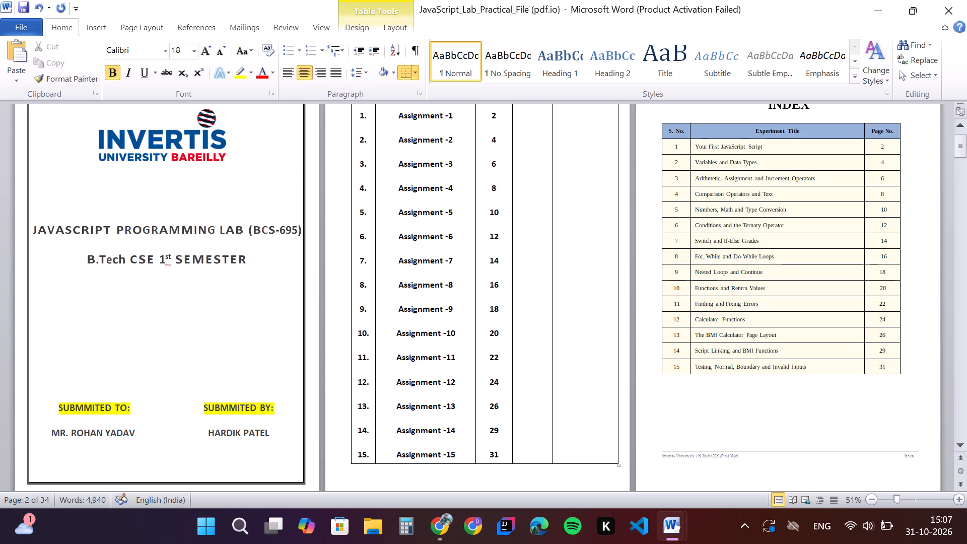
Look over the opening pages once more and save the JavaScript lab practical file.
{"action": "scroll", "coordinate": [725, 422], "scroll_direction": "down", "scroll_amount": 7}
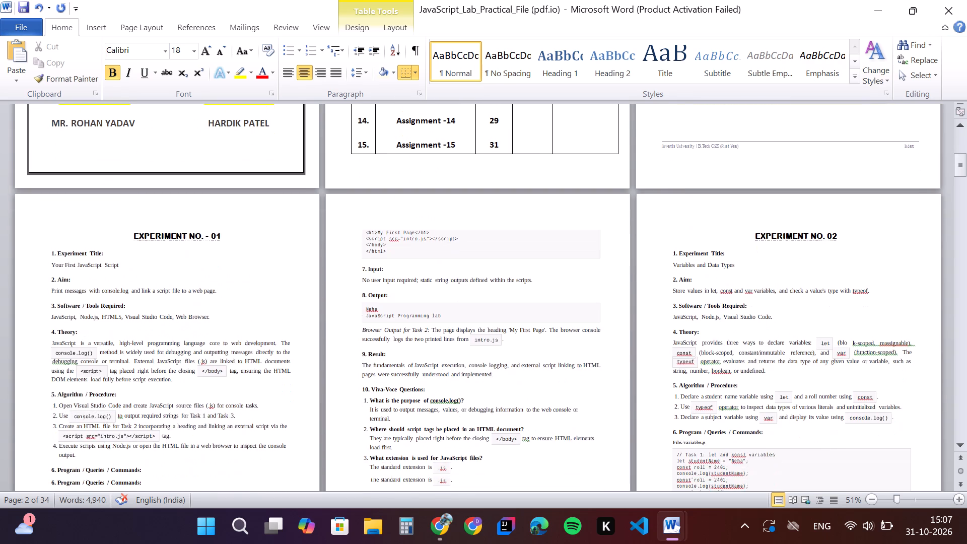
{"action": "scroll", "coordinate": [725, 422], "scroll_direction": "down", "scroll_amount": 2}
{"action": "scroll", "coordinate": [725, 422], "scroll_direction": "up", "scroll_amount": 12}
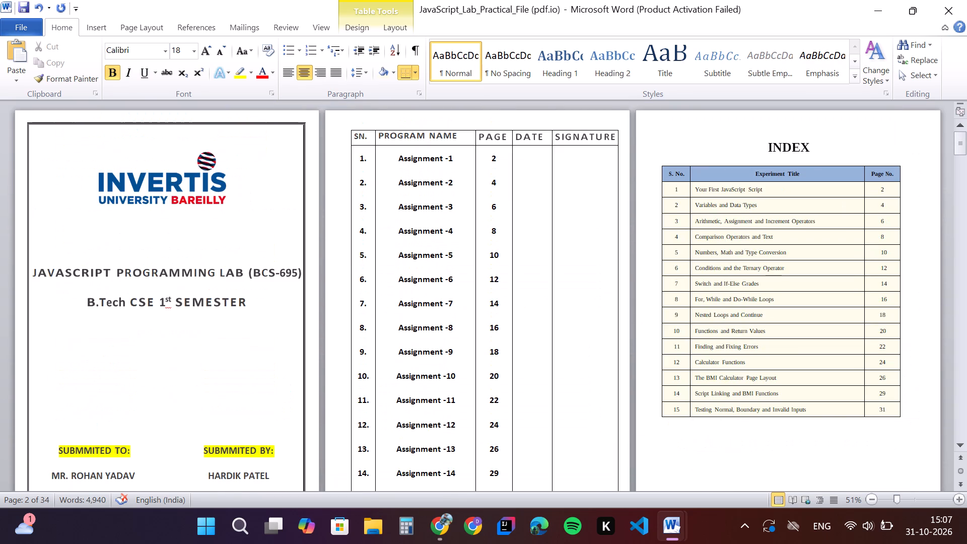
{"action": "scroll", "coordinate": [725, 422], "scroll_direction": "up", "scroll_amount": 1}
{"action": "key", "text": "ctrl+s"}
{"action": "key", "text": "ctrl+s"}
{"action": "key", "text": "ctrl+s"}
{"action": "key", "text": "ctrl+s"}
{"action": "key", "text": "ctrl+s"}
{"action": "key", "text": "ctrl+s"}
{"action": "key", "text": "ctrl+s"}
{"action": "key", "text": "ctrl+s"}
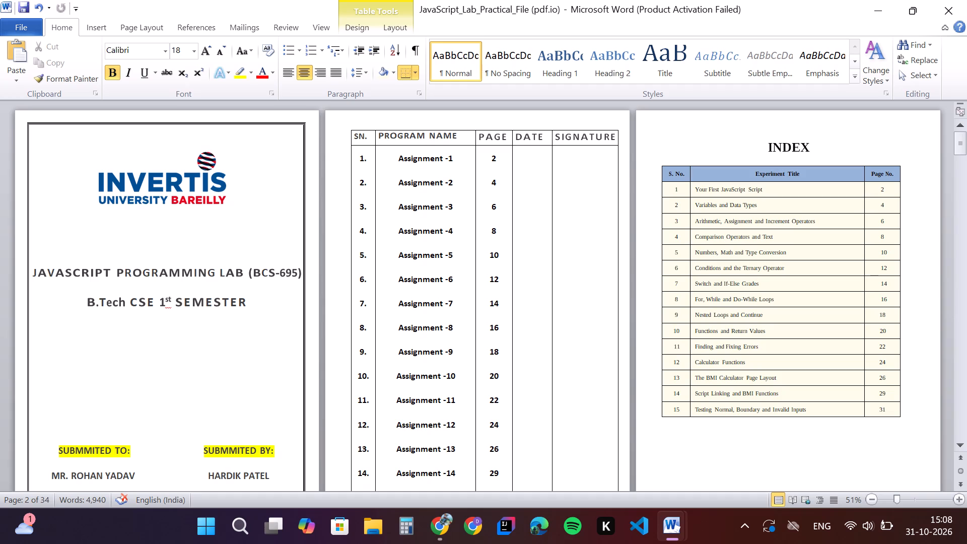
{"action": "key", "text": "ctrl+s"}
{"action": "key", "text": "ctrl+s"}
Minimize both Word documents, then open the Downloads folder in File Explorer with its window placed so the desktop is exposed.
{"action": "left_click", "coordinate": [872, 10]}
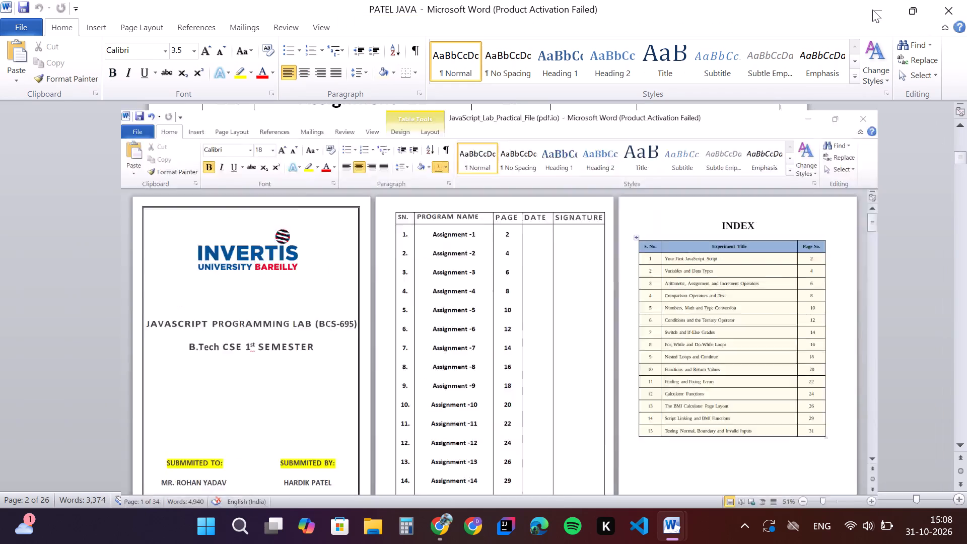
{"action": "left_click", "coordinate": [872, 10]}
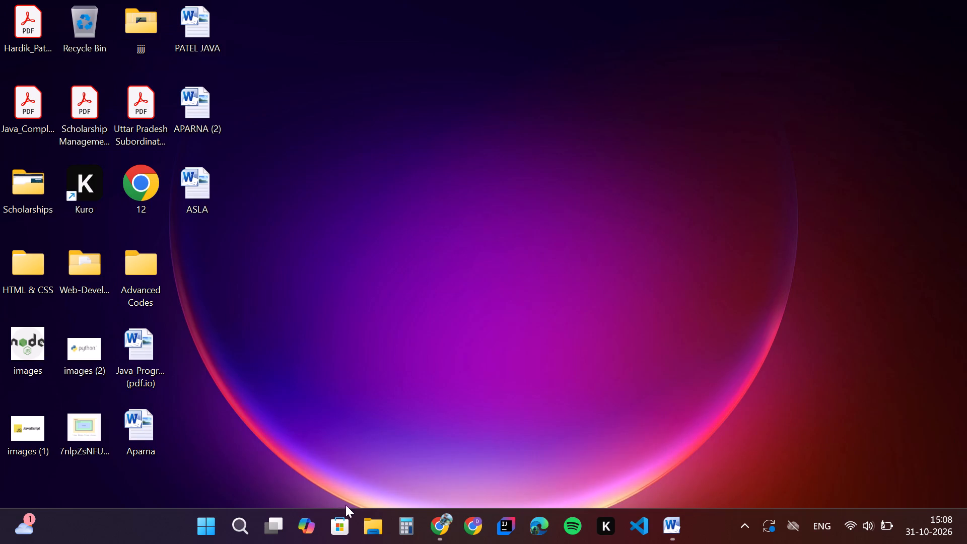
{"action": "left_click", "coordinate": [368, 529]}
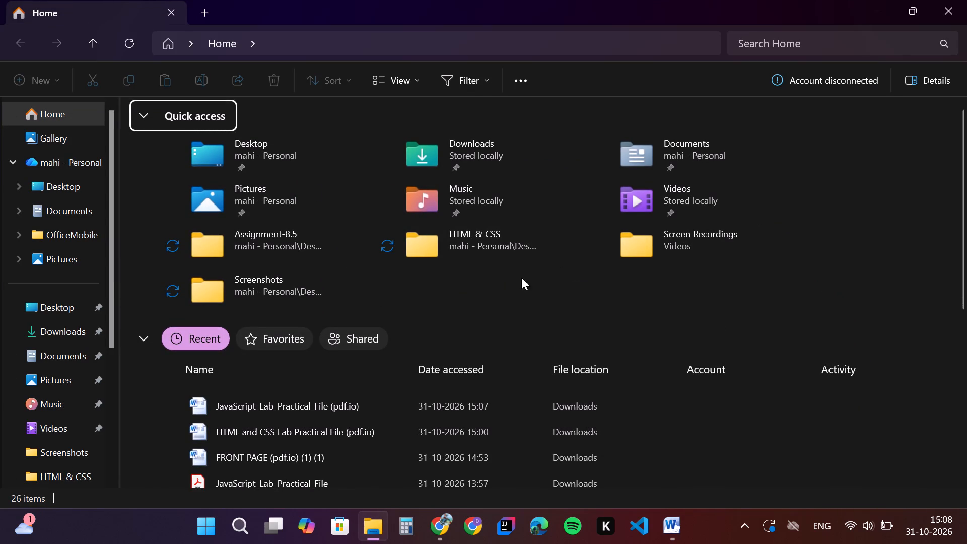
{"action": "double_click", "coordinate": [530, 158]}
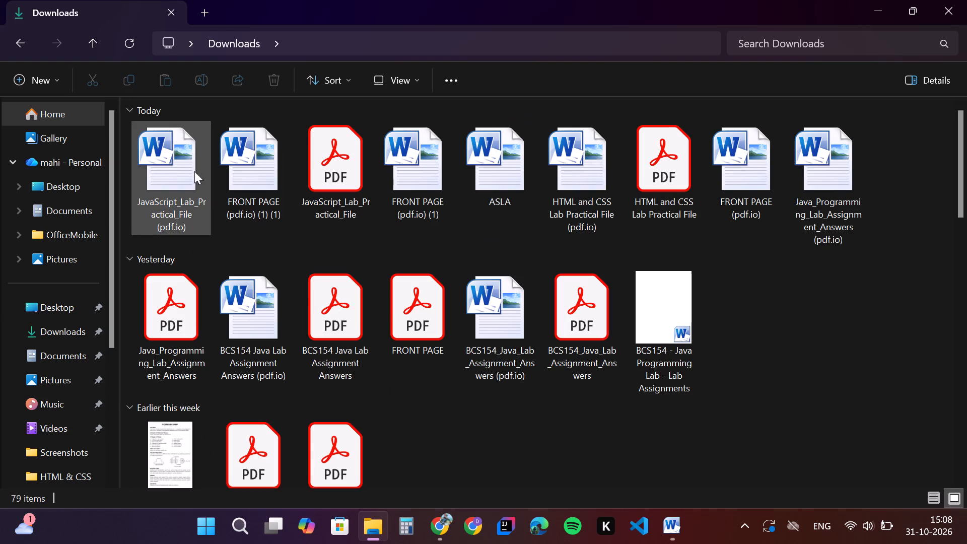
{"action": "left_click", "coordinate": [171, 162]}
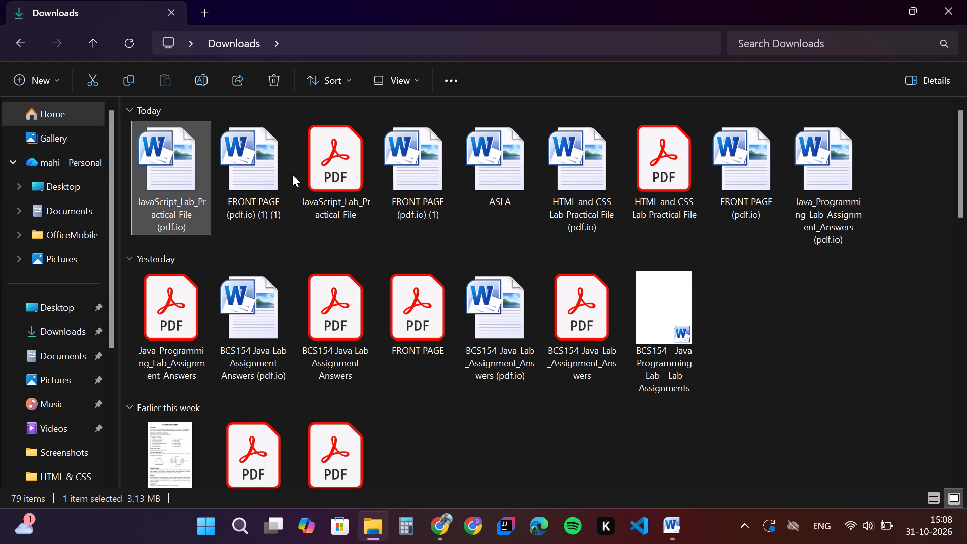
{"action": "left_click", "coordinate": [924, 10]}
{"action": "left_click_drag", "start_coordinate": [729, 11], "coordinate": [905, 8]}
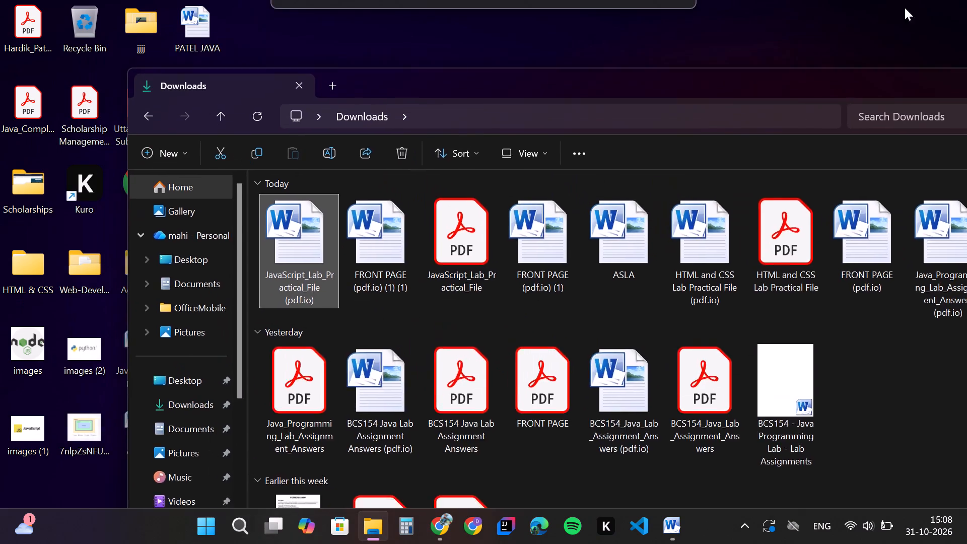
{"action": "left_click_drag", "start_coordinate": [905, 8], "coordinate": [850, 188]}
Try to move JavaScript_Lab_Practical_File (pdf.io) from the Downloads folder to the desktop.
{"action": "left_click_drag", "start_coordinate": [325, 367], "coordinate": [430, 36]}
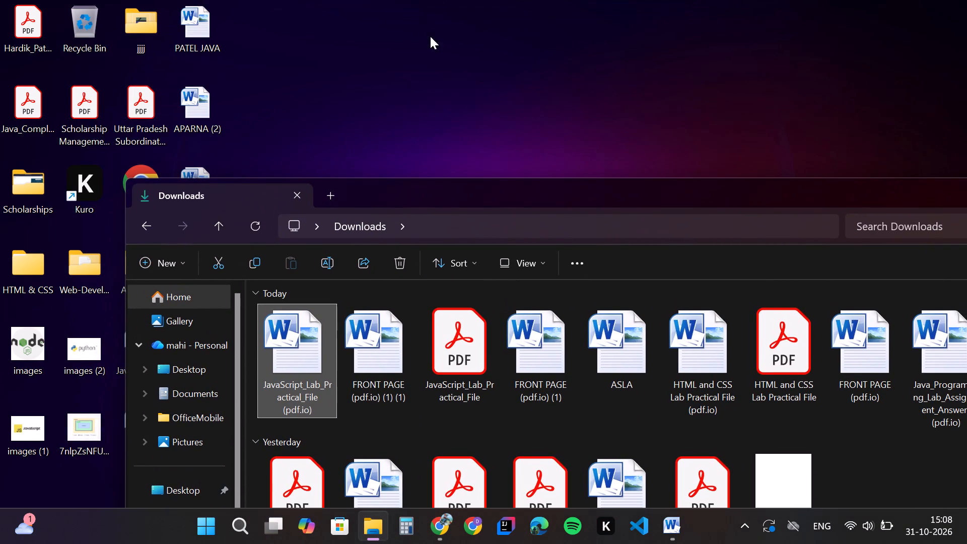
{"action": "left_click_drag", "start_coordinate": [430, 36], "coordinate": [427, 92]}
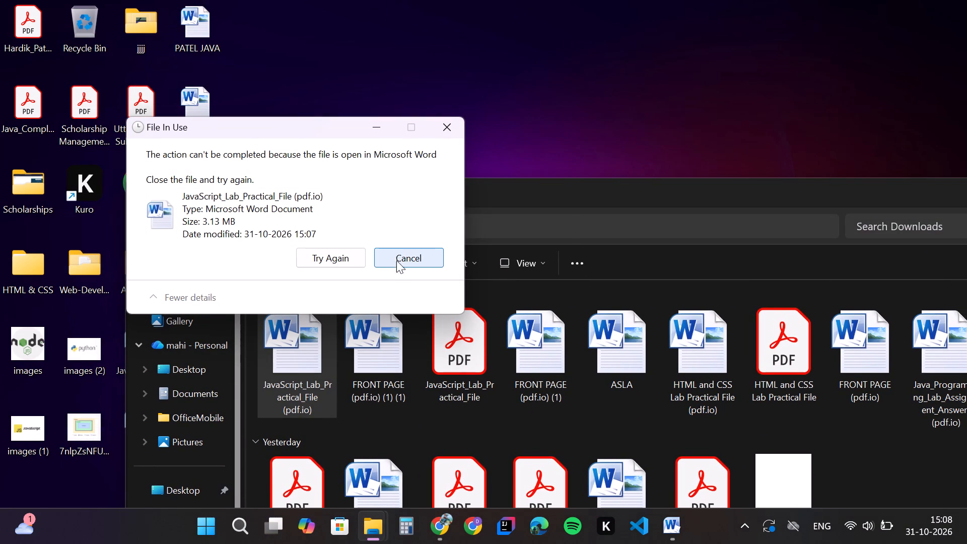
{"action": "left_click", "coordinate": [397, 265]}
Copy the Word document JavaScript_Lab_Practical_File (pdf.io) from the Downloads folder and paste it onto the desktop.
{"action": "left_click", "coordinate": [305, 372]}
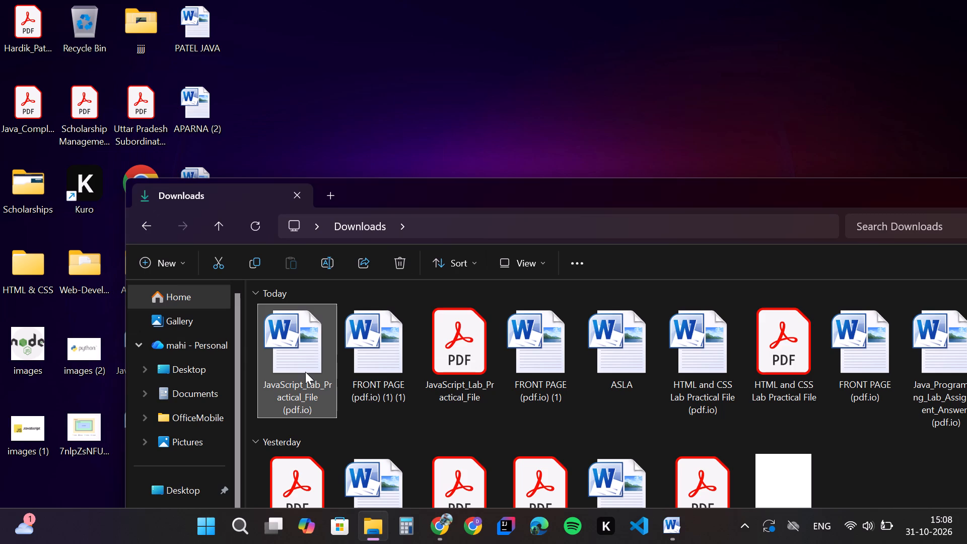
{"action": "key", "text": "ctrl+c"}
{"action": "left_click", "coordinate": [424, 172]}
{"action": "left_click", "coordinate": [484, 106]}
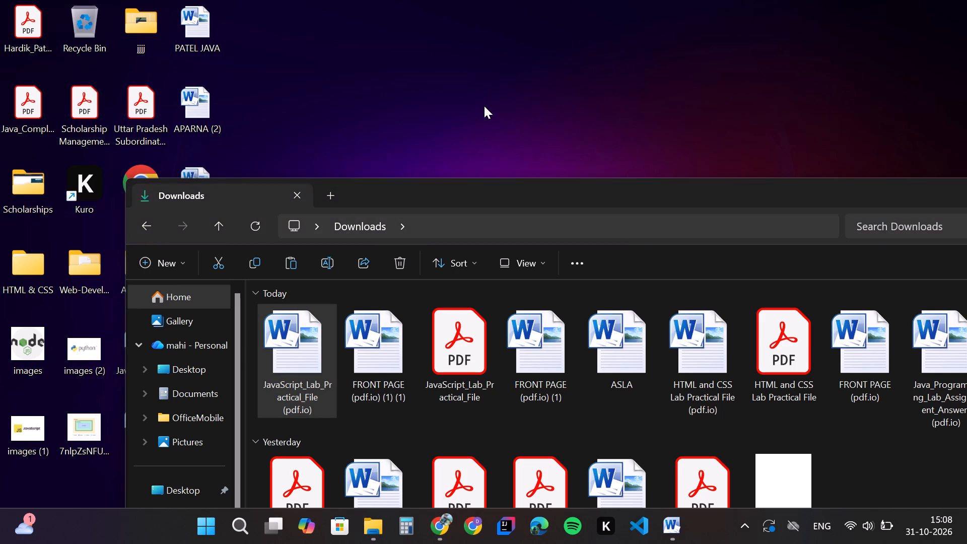
{"action": "key", "text": "ctrl+v"}
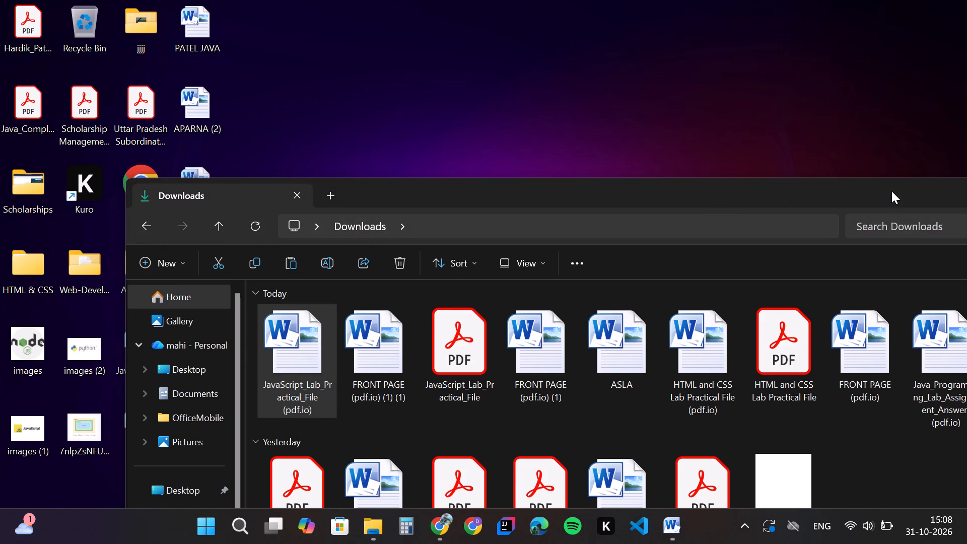
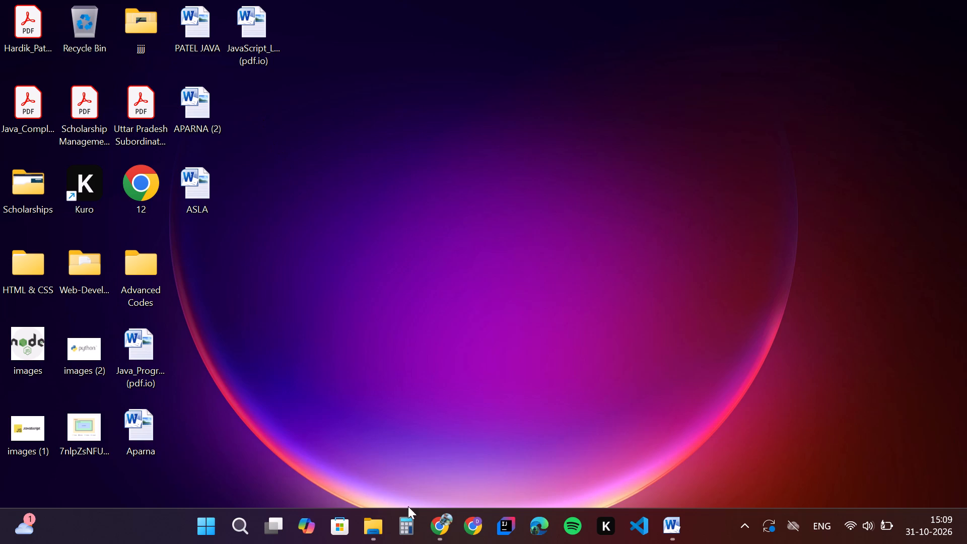
Open the Word document FRONT PAGE (pdf.io) (1) (1) from the Downloads folder.
{"action": "left_click", "coordinate": [380, 526]}
{"action": "double_click", "coordinate": [226, 305]}
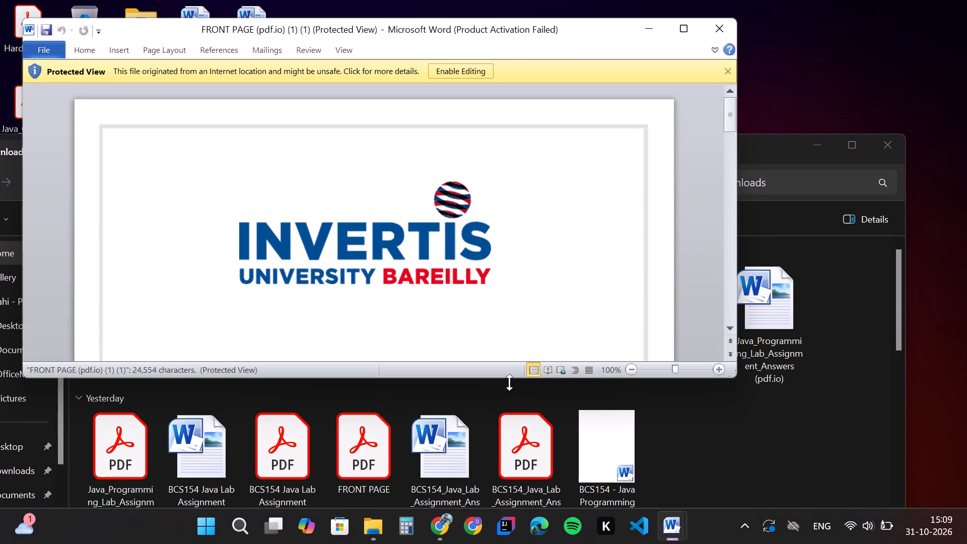
Look through the document's cover page, assignment table, index and first two experiments.
{"action": "scroll", "coordinate": [496, 241], "scroll_direction": "down", "scroll_amount": 12}
{"action": "scroll", "coordinate": [496, 241], "scroll_direction": "up", "scroll_amount": 4}
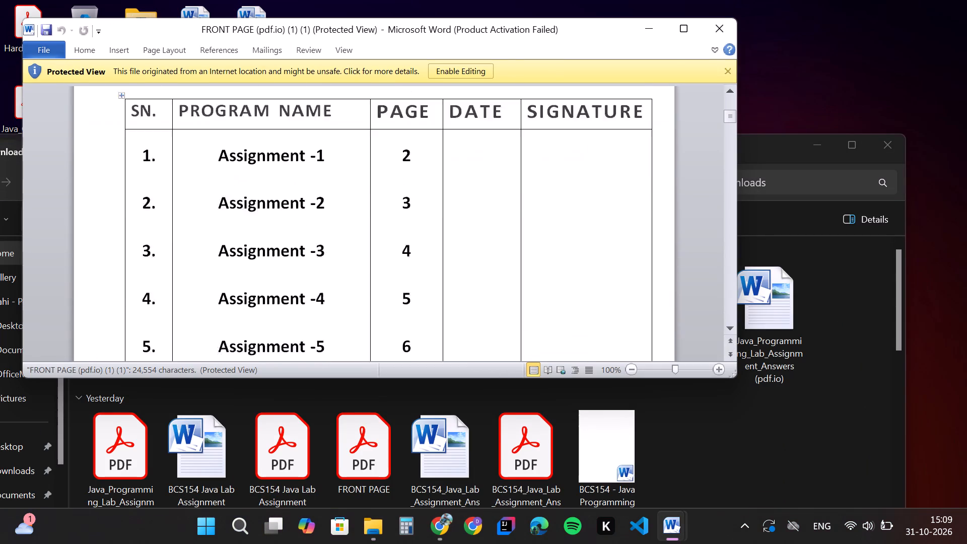
{"action": "scroll", "coordinate": [496, 241], "scroll_direction": "up", "scroll_amount": 9}
{"action": "scroll", "coordinate": [496, 241], "scroll_direction": "down", "scroll_amount": 4}
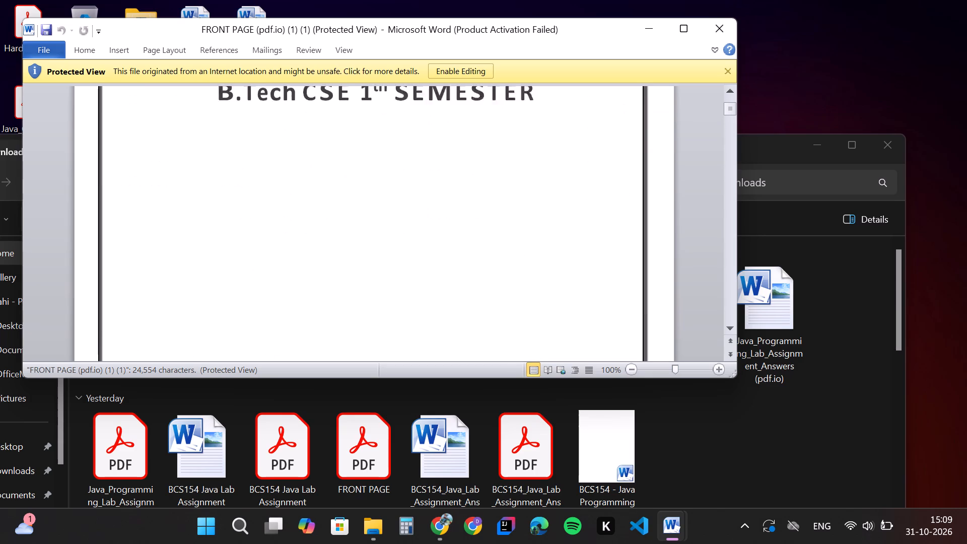
{"action": "scroll", "coordinate": [496, 241], "scroll_direction": "down", "scroll_amount": 8}
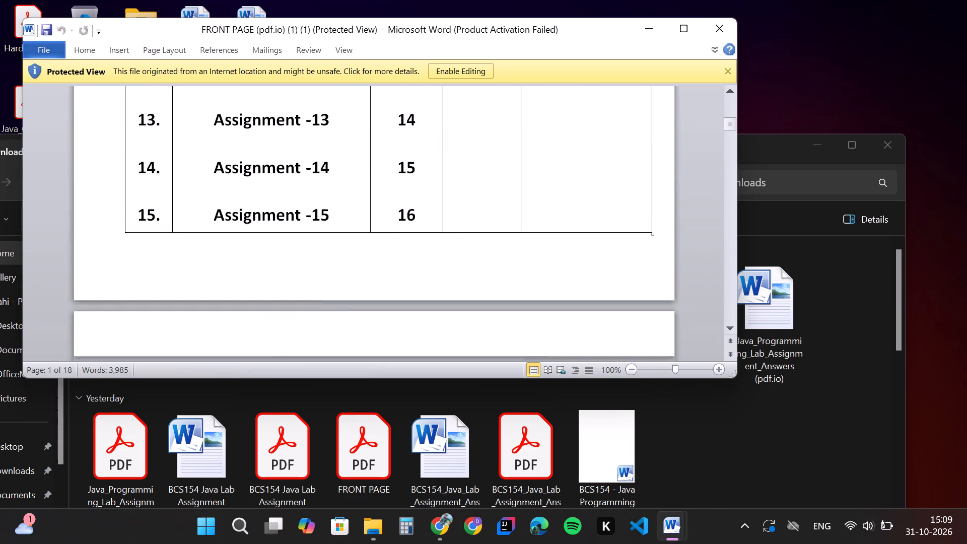
{"action": "scroll", "coordinate": [496, 241], "scroll_direction": "down", "scroll_amount": 9}
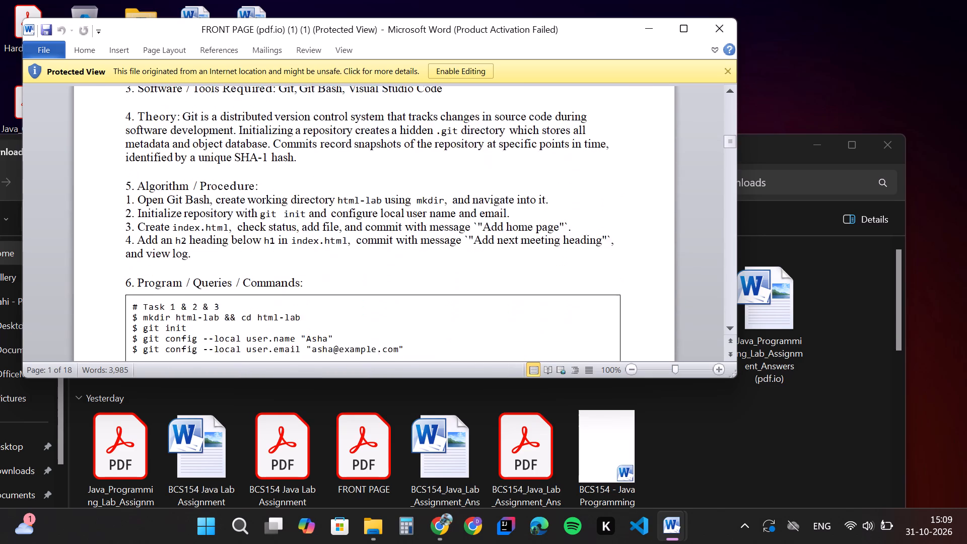
{"action": "scroll", "coordinate": [496, 241], "scroll_direction": "down", "scroll_amount": 3}
{"action": "scroll", "coordinate": [496, 241], "scroll_direction": "up", "scroll_amount": 15}
{"action": "scroll", "coordinate": [496, 241], "scroll_direction": "down", "scroll_amount": 1}
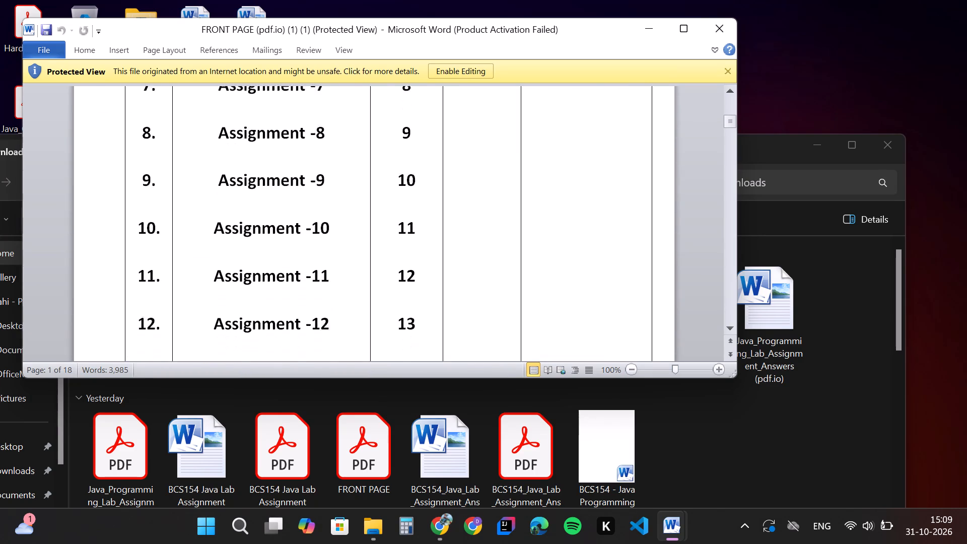
{"action": "scroll", "coordinate": [496, 241], "scroll_direction": "down", "scroll_amount": 3}
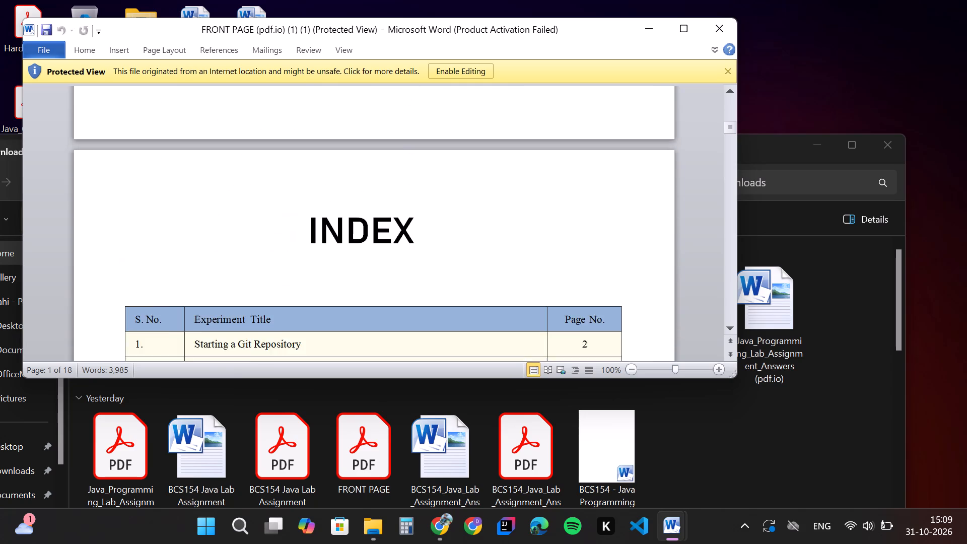
{"action": "scroll", "coordinate": [496, 241], "scroll_direction": "down", "scroll_amount": 10}
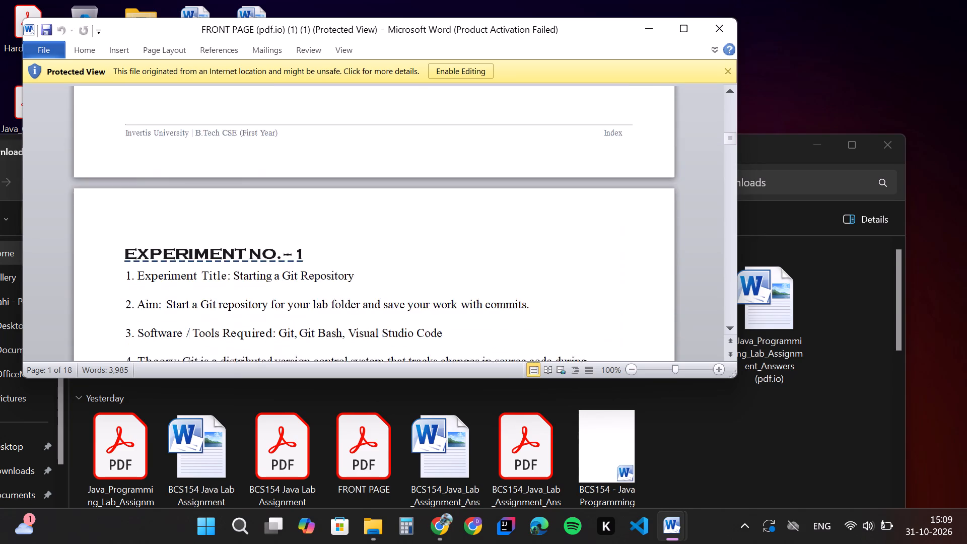
{"action": "scroll", "coordinate": [496, 241], "scroll_direction": "down", "scroll_amount": 5}
{"action": "scroll", "coordinate": [535, 204], "scroll_direction": "down", "scroll_amount": 4}
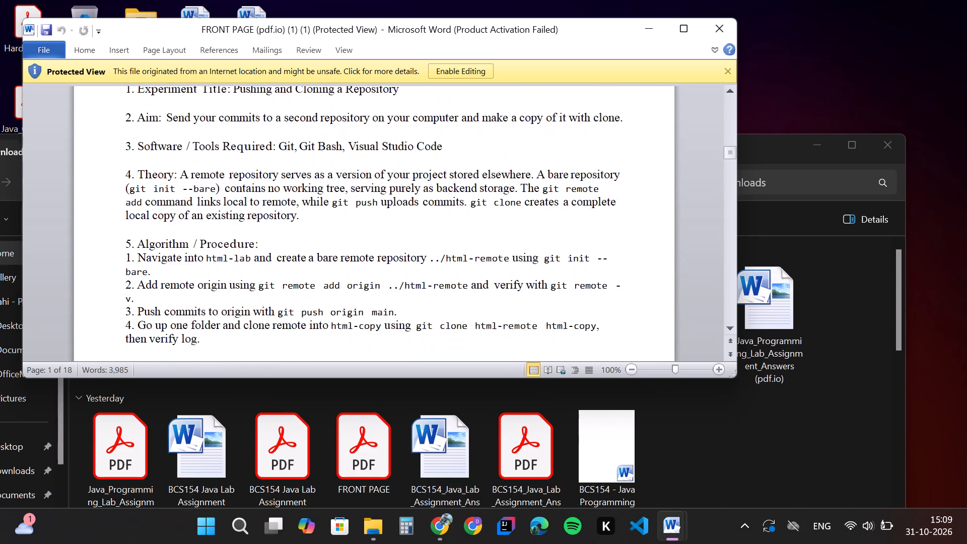
{"action": "scroll", "coordinate": [535, 204], "scroll_direction": "up", "scroll_amount": 2}
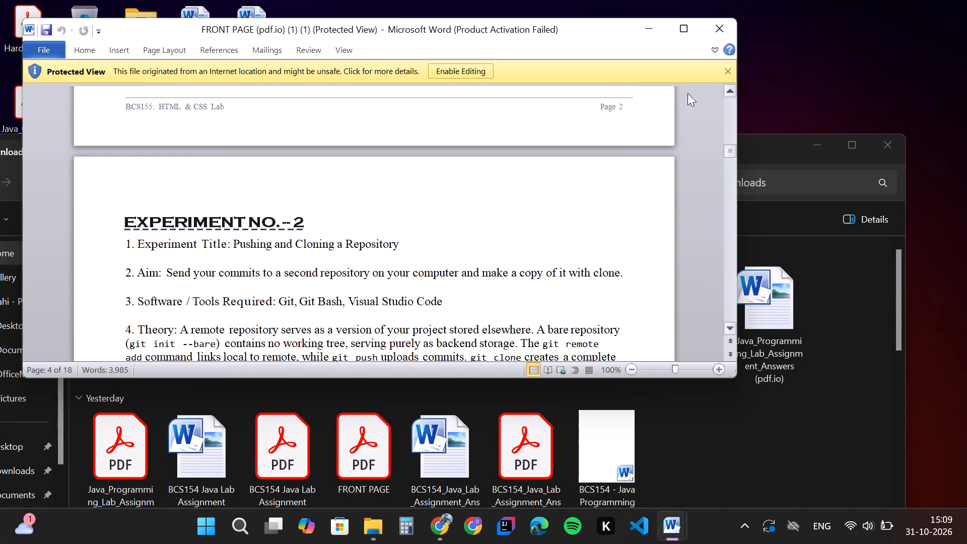
Maximize the FRONT PAGE document window and enable editing for the protected file.
{"action": "left_click", "coordinate": [693, 32]}
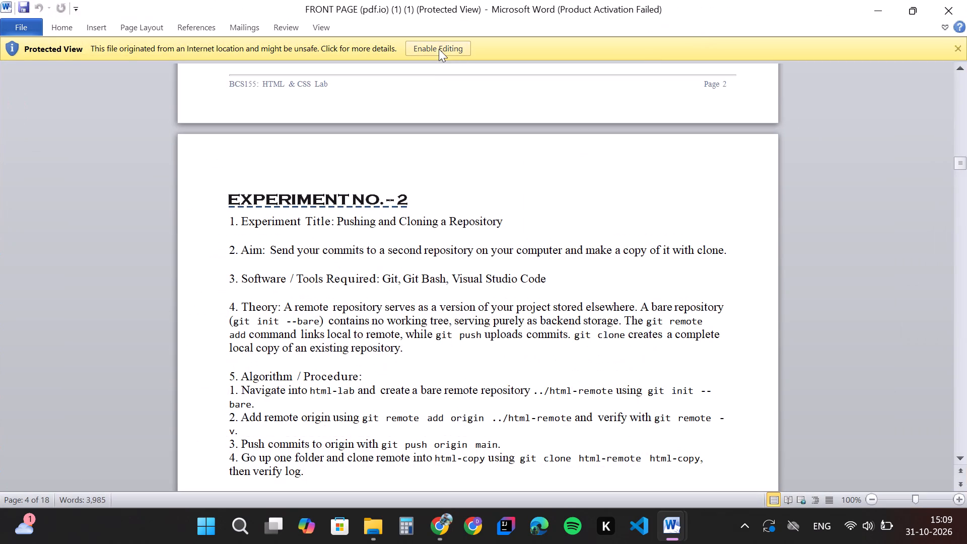
{"action": "left_click", "coordinate": [439, 47]}
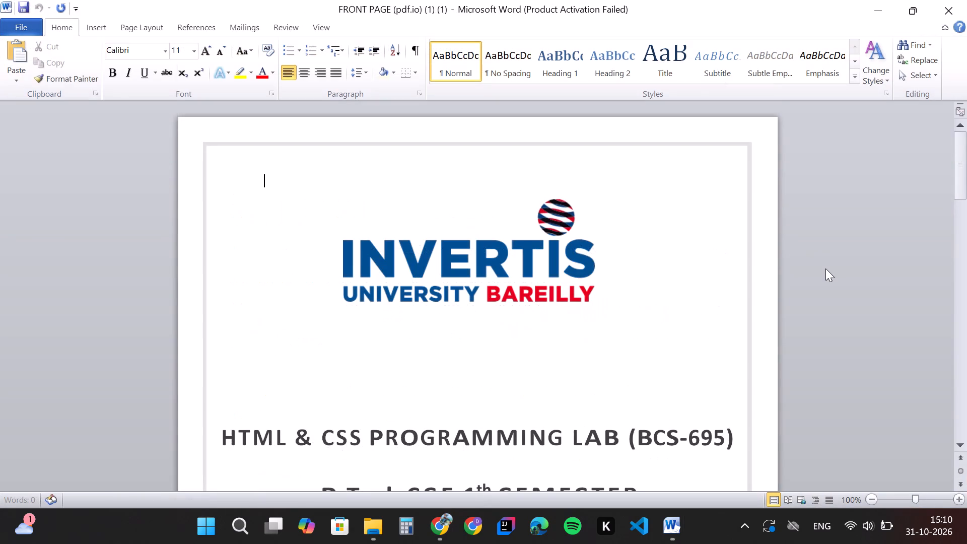
Read through the HTML & CSS lab file from the cover page and index into the experiment pages.
{"action": "scroll", "coordinate": [825, 268], "scroll_direction": "down", "scroll_amount": 17}
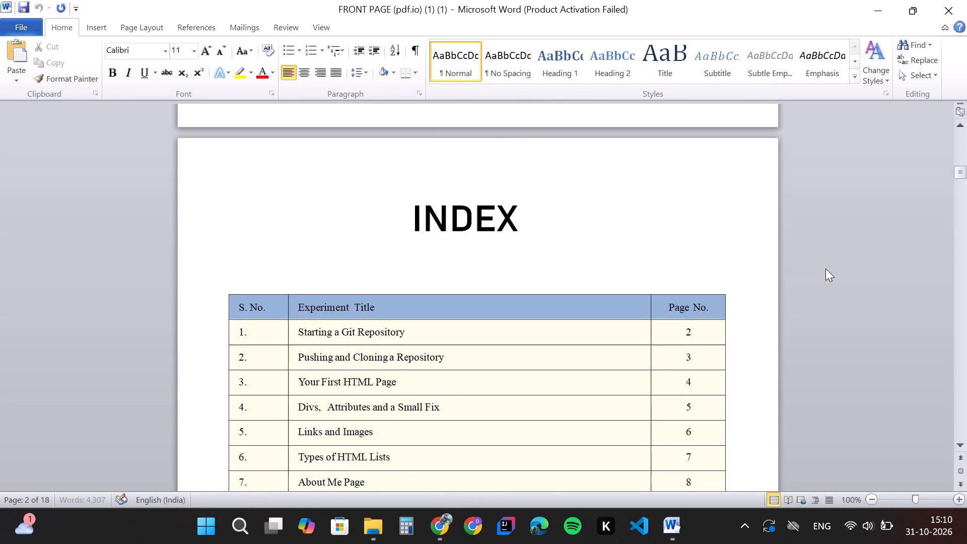
{"action": "scroll", "coordinate": [825, 268], "scroll_direction": "down", "scroll_amount": 13}
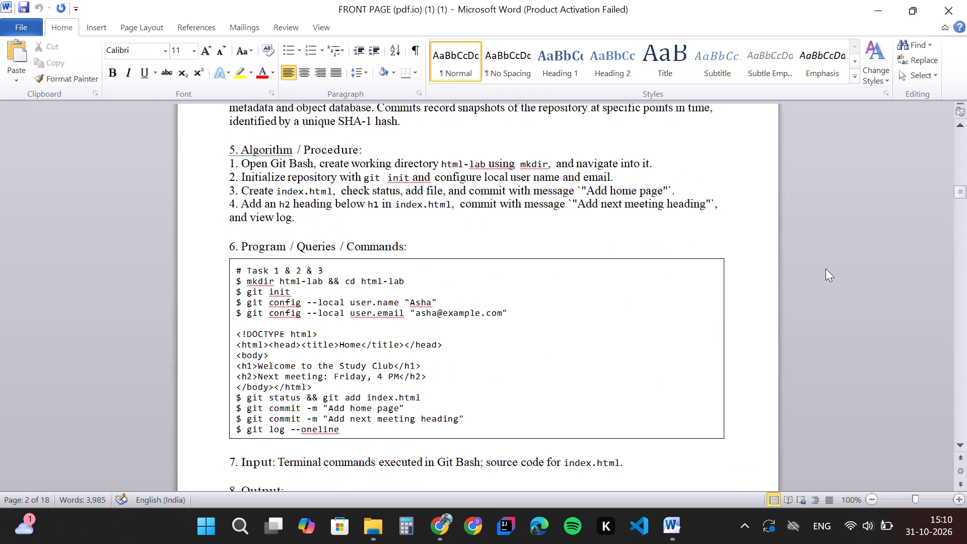
{"action": "scroll", "coordinate": [825, 268], "scroll_direction": "down", "scroll_amount": 9}
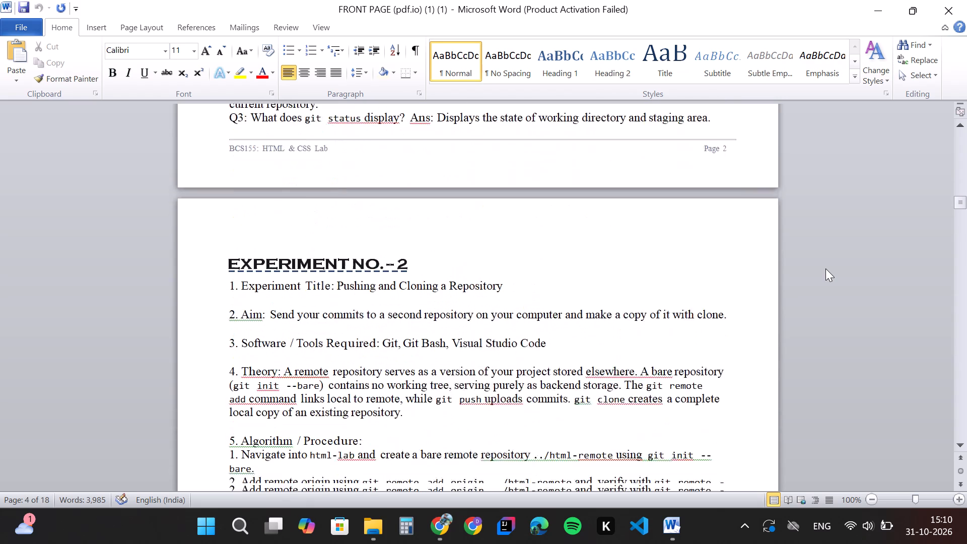
{"action": "scroll", "coordinate": [825, 268], "scroll_direction": "down", "scroll_amount": 20}
{"action": "scroll", "coordinate": [825, 268], "scroll_direction": "down", "scroll_amount": 5}
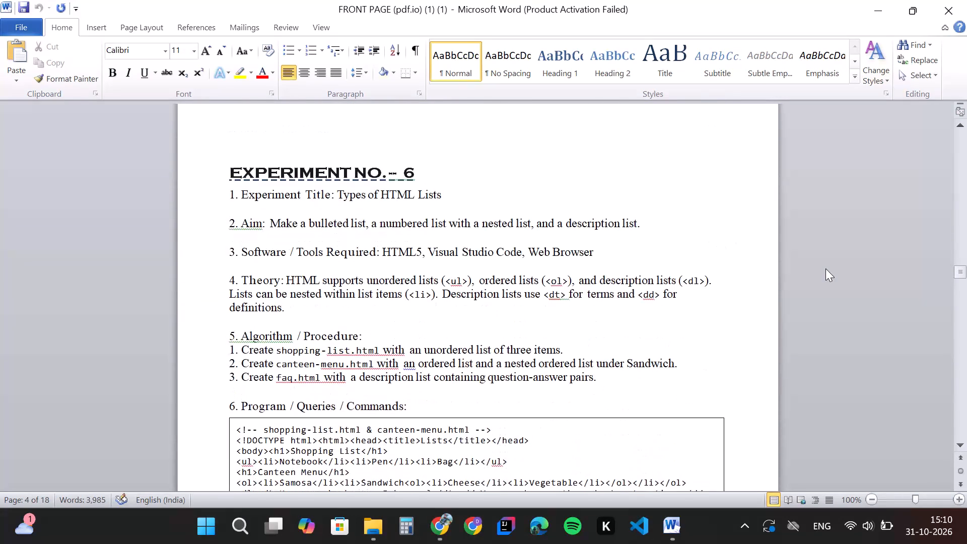
Survey the layout of all pages of the HTML & CSS lab file in a reduced multi-page view, ending at the cover page.
{"action": "left_click", "coordinate": [896, 499]}
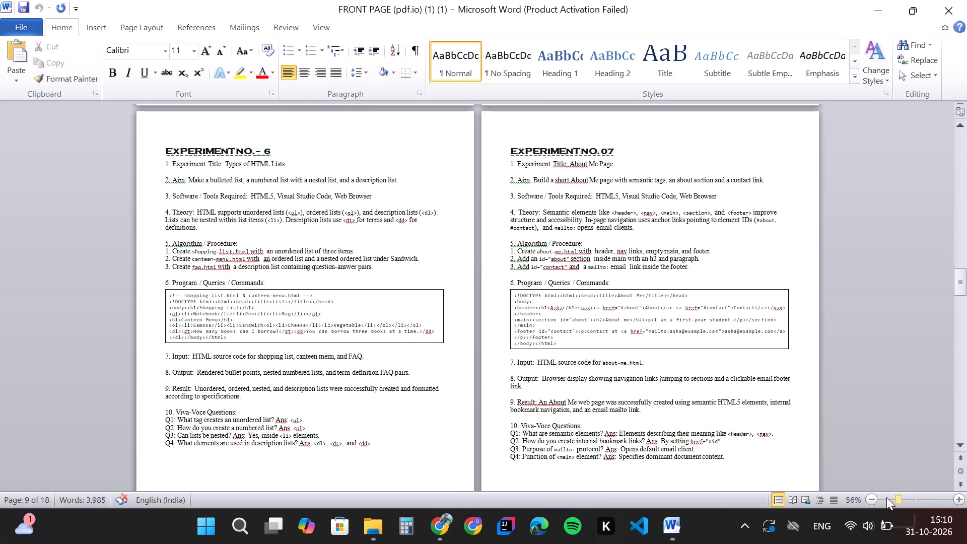
{"action": "left_click", "coordinate": [886, 497]}
{"action": "scroll", "coordinate": [889, 381], "scroll_direction": "down", "scroll_amount": 11}
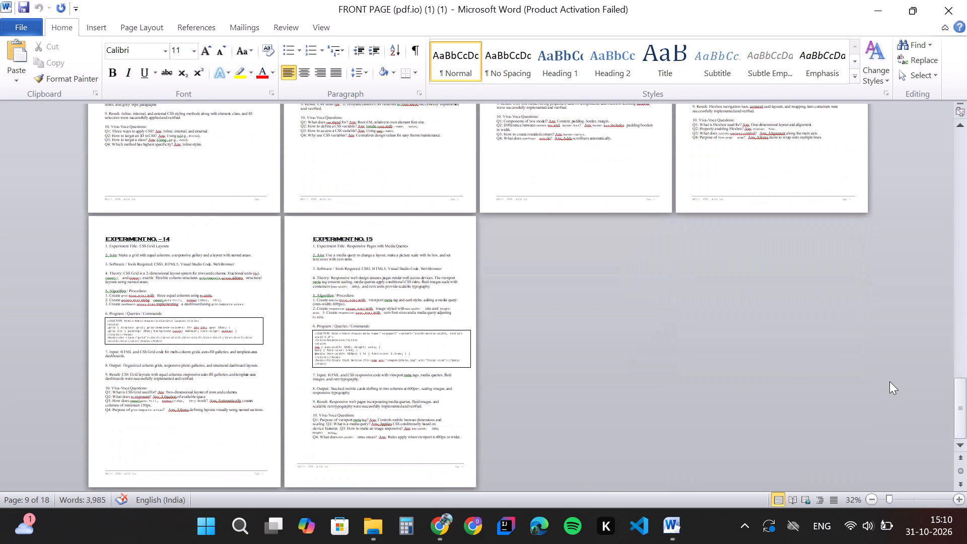
{"action": "scroll", "coordinate": [889, 381], "scroll_direction": "down", "scroll_amount": 2}
{"action": "scroll", "coordinate": [889, 381], "scroll_direction": "up", "scroll_amount": 18}
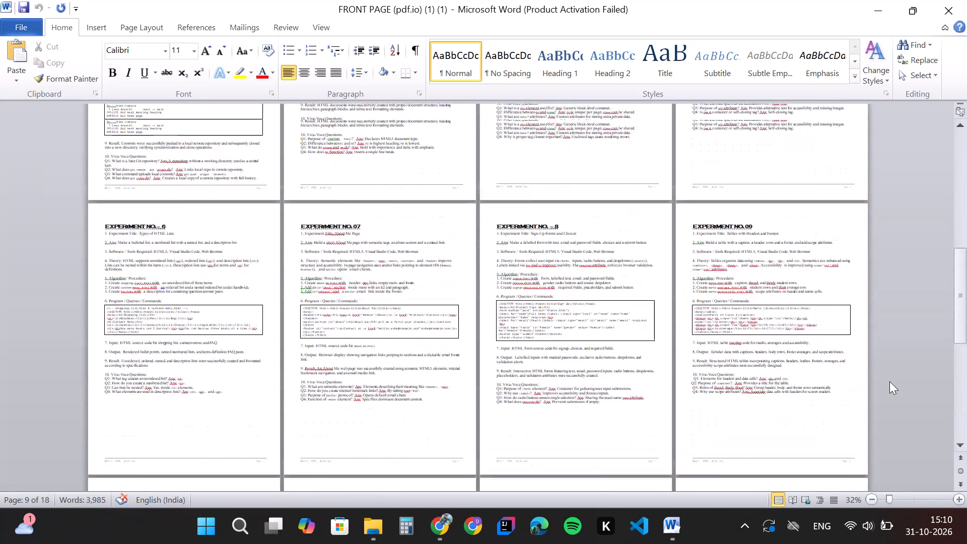
{"action": "scroll", "coordinate": [889, 381], "scroll_direction": "up", "scroll_amount": 14}
{"action": "scroll", "coordinate": [889, 381], "scroll_direction": "down", "scroll_amount": 16}
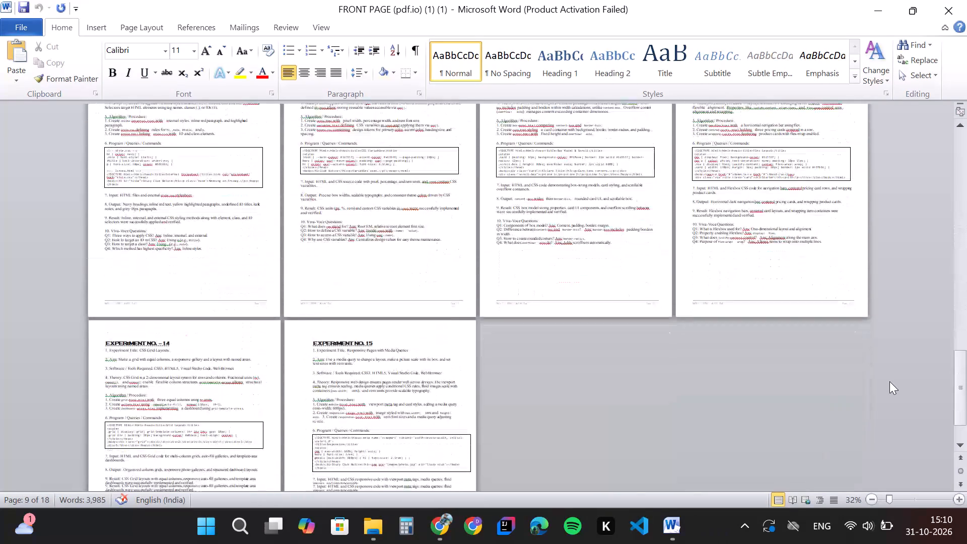
{"action": "scroll", "coordinate": [889, 381], "scroll_direction": "down", "scroll_amount": 5}
{"action": "scroll", "coordinate": [889, 381], "scroll_direction": "up", "scroll_amount": 2}
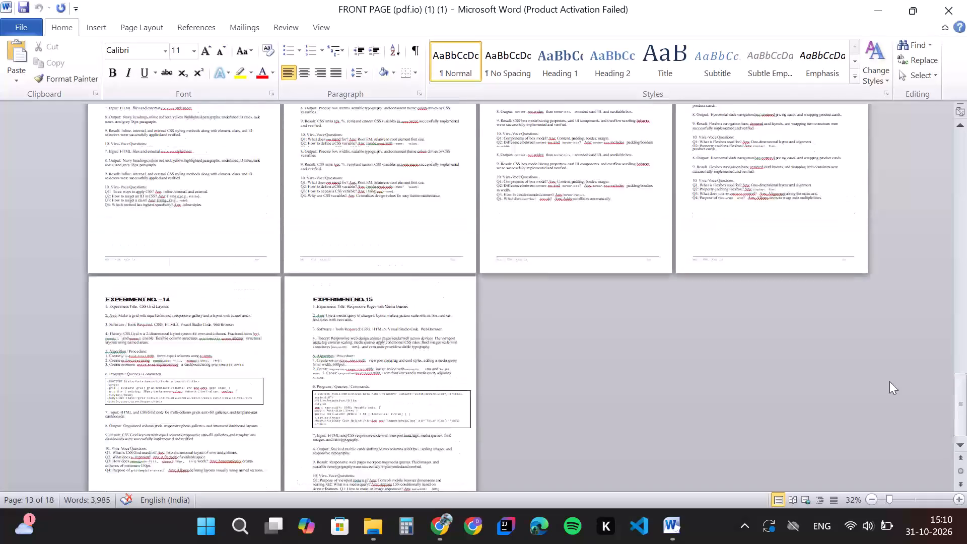
{"action": "scroll", "coordinate": [889, 381], "scroll_direction": "up", "scroll_amount": 20}
{"action": "scroll", "coordinate": [889, 381], "scroll_direction": "up", "scroll_amount": 7}
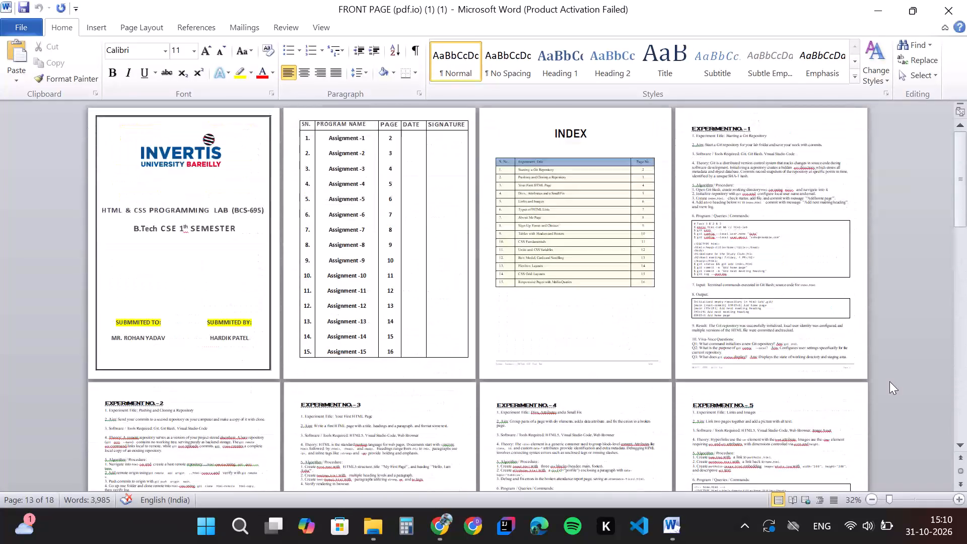
{"action": "scroll", "coordinate": [889, 381], "scroll_direction": "up", "scroll_amount": 4}
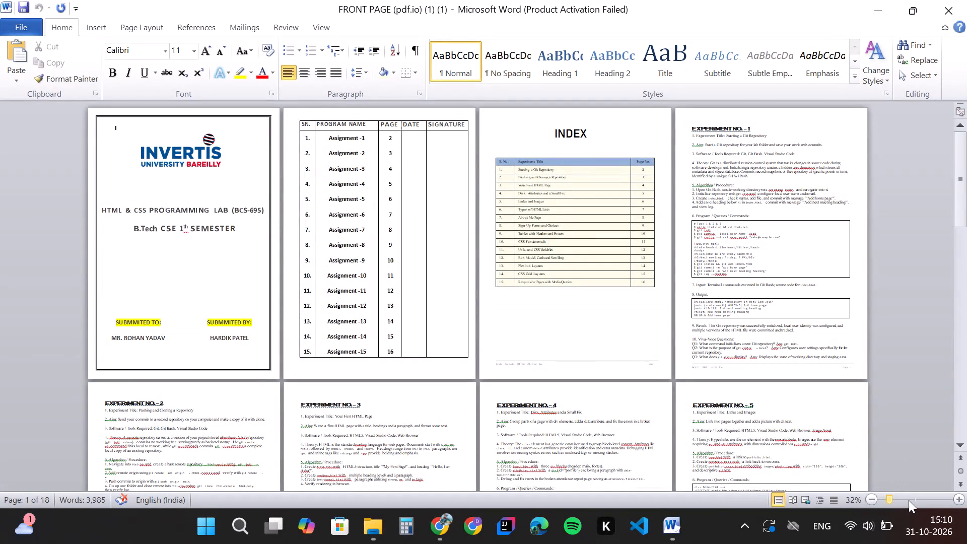
Recheck the assignment table and index at a readable size, then save and close the HTML & CSS lab document.
{"action": "left_click", "coordinate": [908, 499]}
{"action": "scroll", "coordinate": [811, 428], "scroll_direction": "down", "scroll_amount": 9}
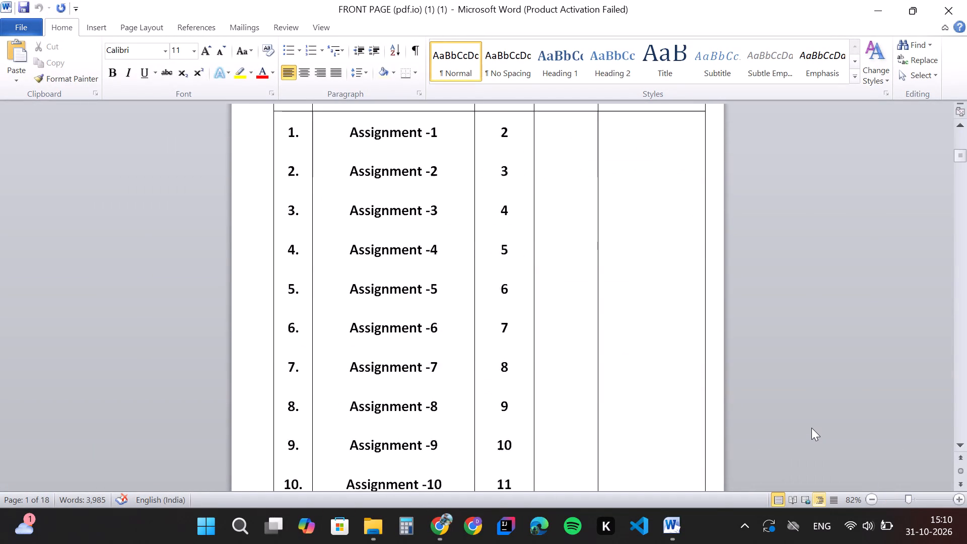
{"action": "scroll", "coordinate": [811, 428], "scroll_direction": "up", "scroll_amount": 2}
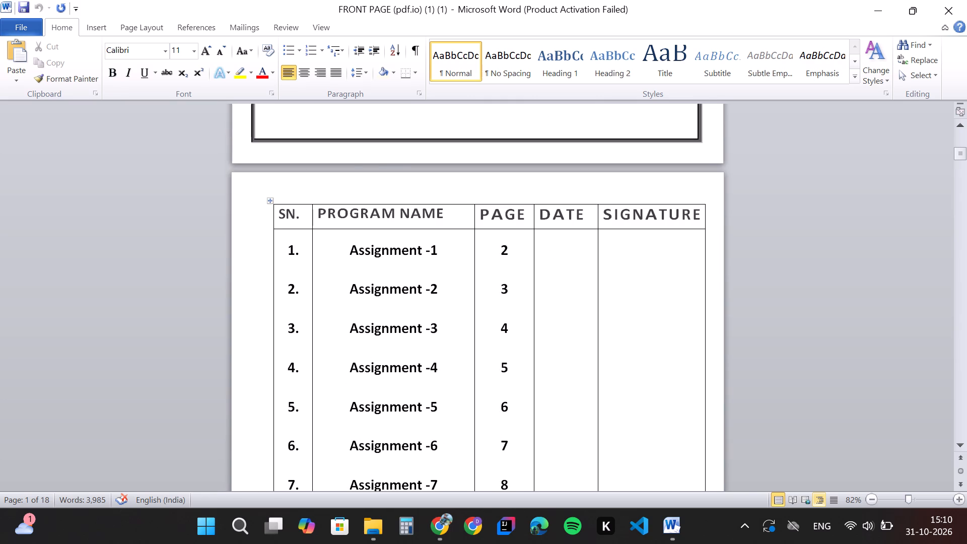
{"action": "scroll", "coordinate": [512, 312], "scroll_direction": "down", "scroll_amount": 11}
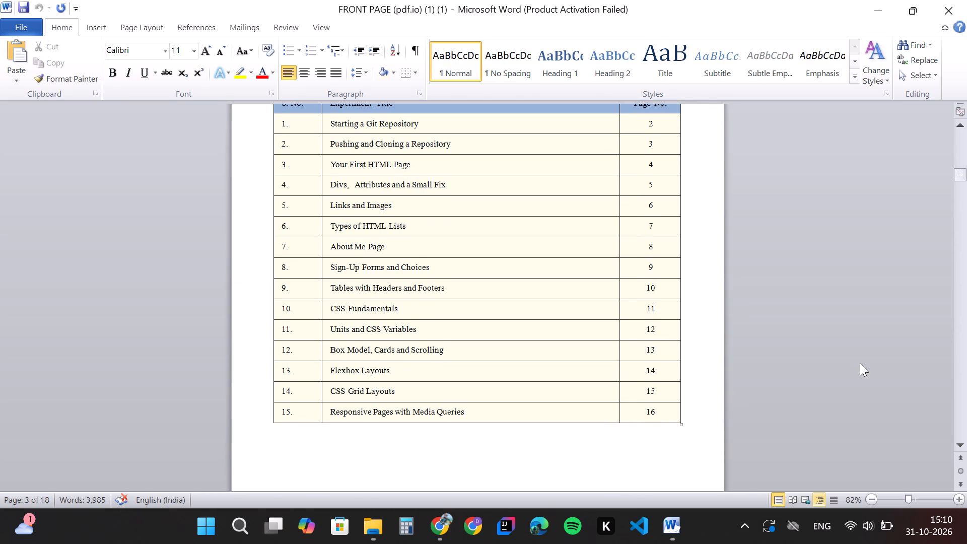
{"action": "key", "text": "ctrl+s"}
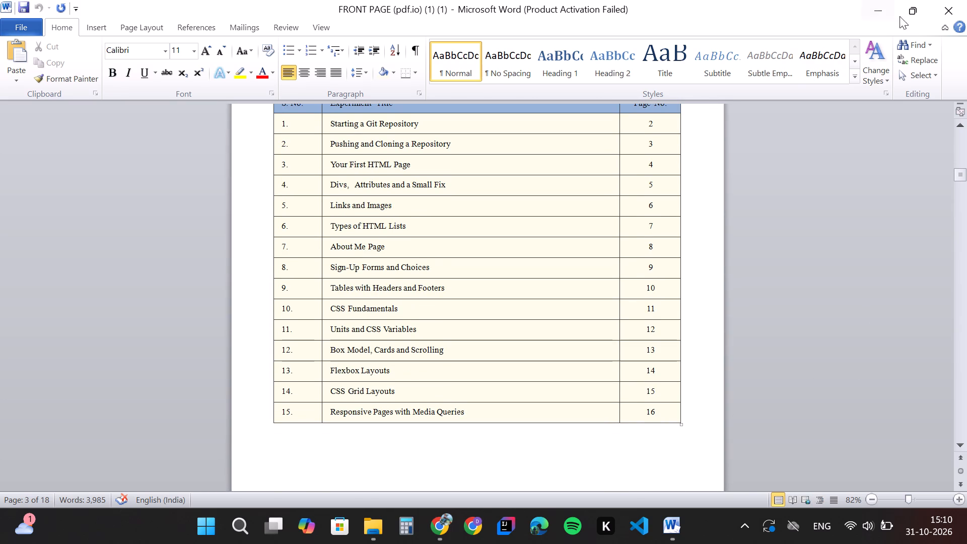
{"action": "left_click", "coordinate": [946, 12]}
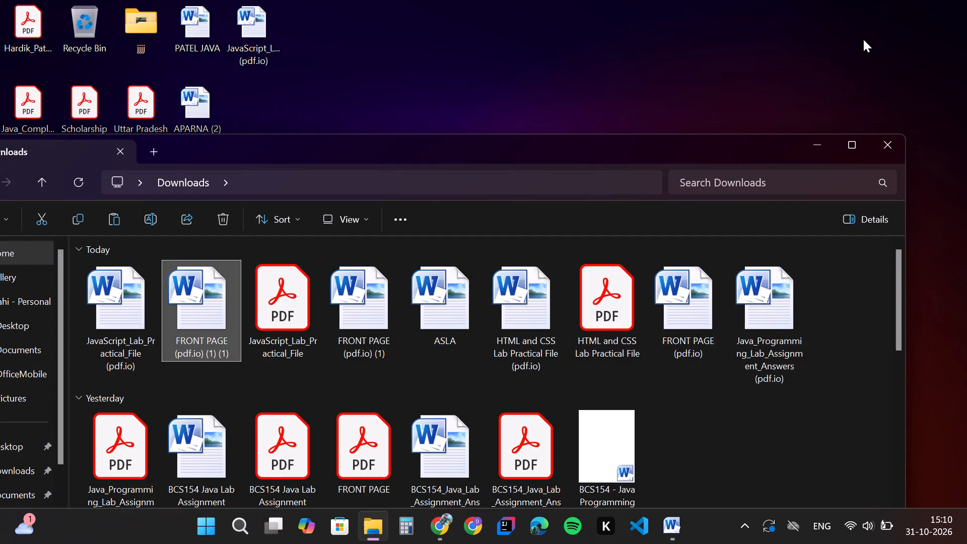
Copy FRONT PAGE (pdf.io) (1) (1) from the Downloads folder onto the desktop, then close the Downloads window.
{"action": "left_click_drag", "start_coordinate": [359, 145], "coordinate": [409, 268]}
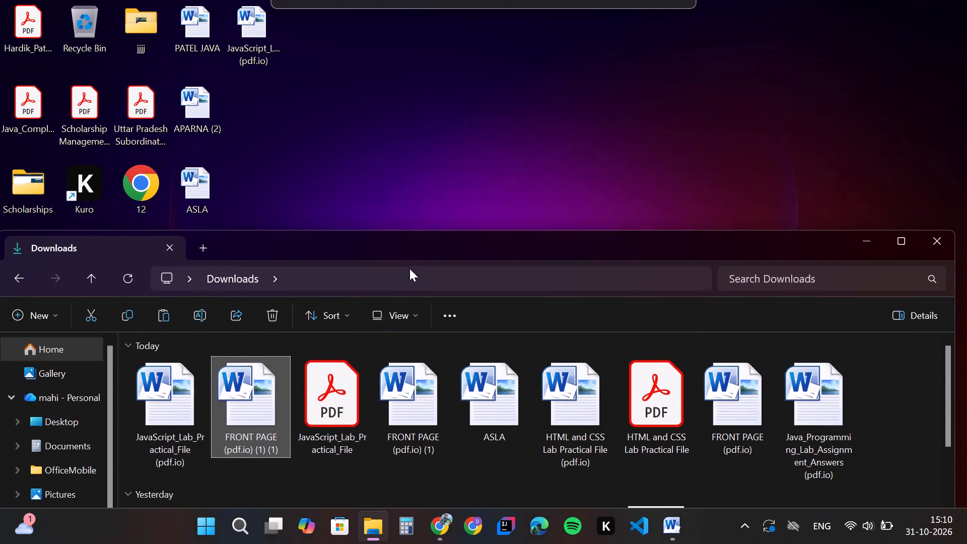
{"action": "left_click_drag", "start_coordinate": [409, 268], "coordinate": [411, 341]}
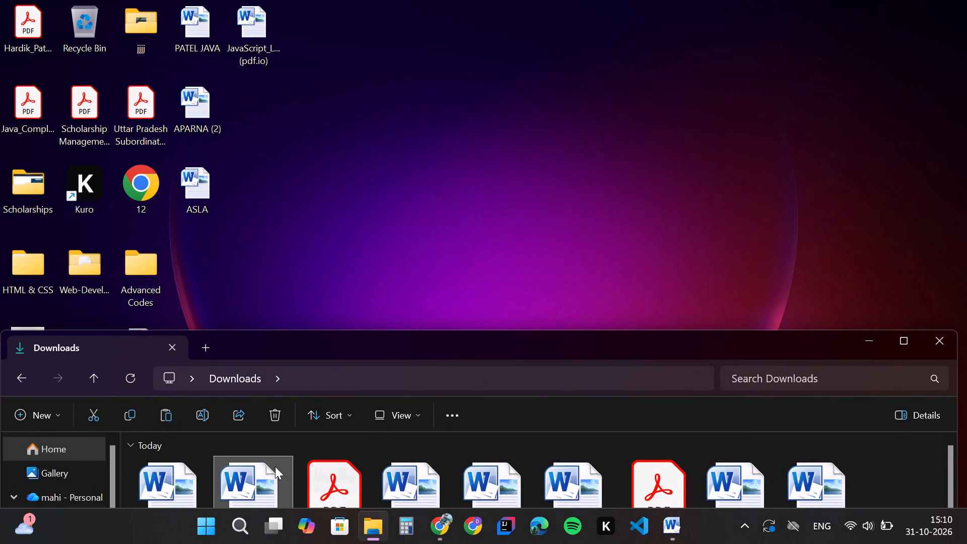
{"action": "left_click", "coordinate": [270, 472]}
{"action": "key", "text": "ctrl+c"}
{"action": "left_click", "coordinate": [353, 77]}
{"action": "key", "text": "ctrl+v"}
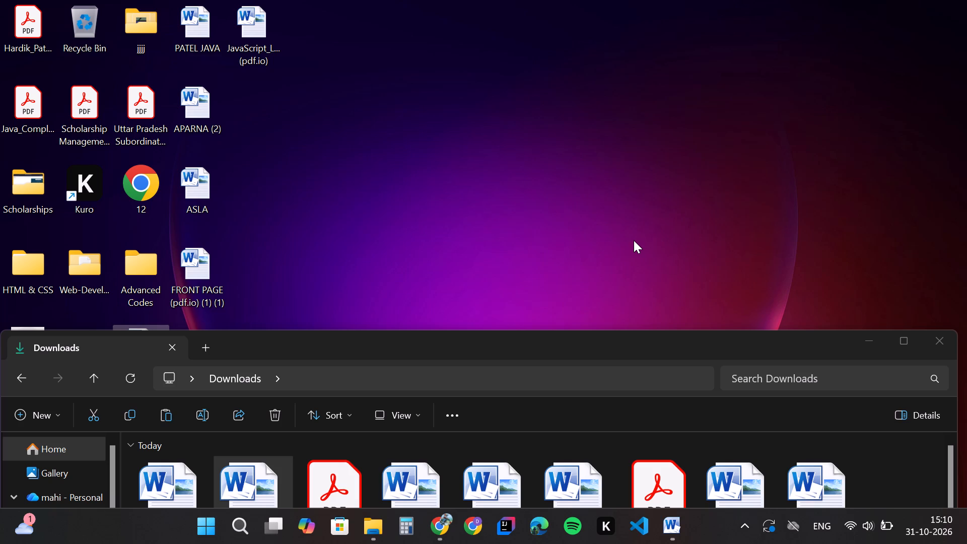
{"action": "left_click", "coordinate": [933, 352]}
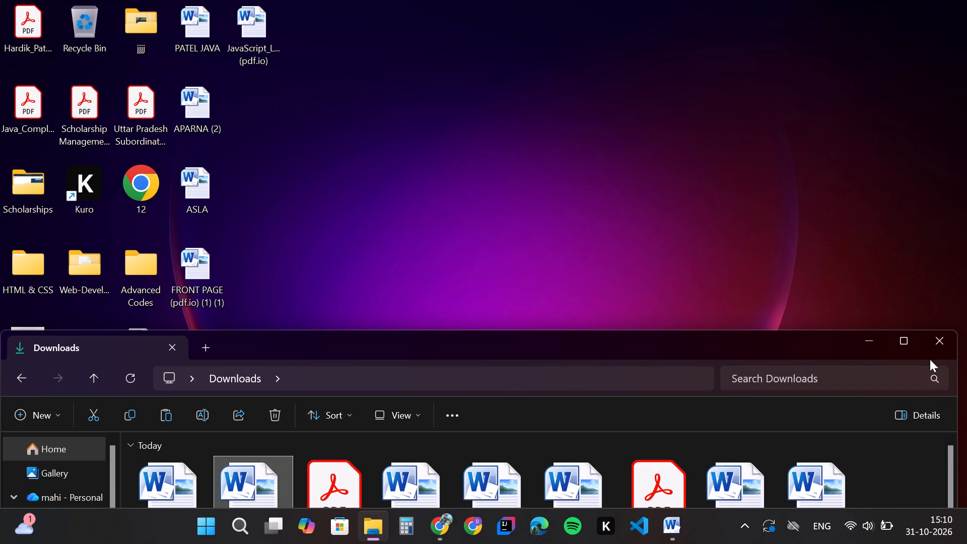
{"action": "left_click", "coordinate": [940, 348]}
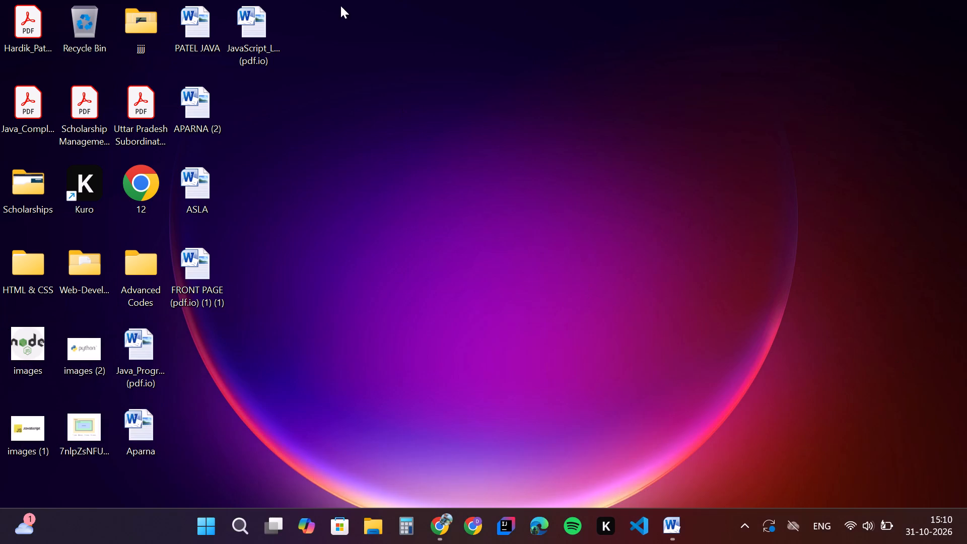
Move the FRONT PAGE (pdf.io) (1) (1) document beside the JavaScript lab file on the desktop and rename it HTML & CSS.
{"action": "left_click_drag", "start_coordinate": [188, 310], "coordinate": [208, 281]}
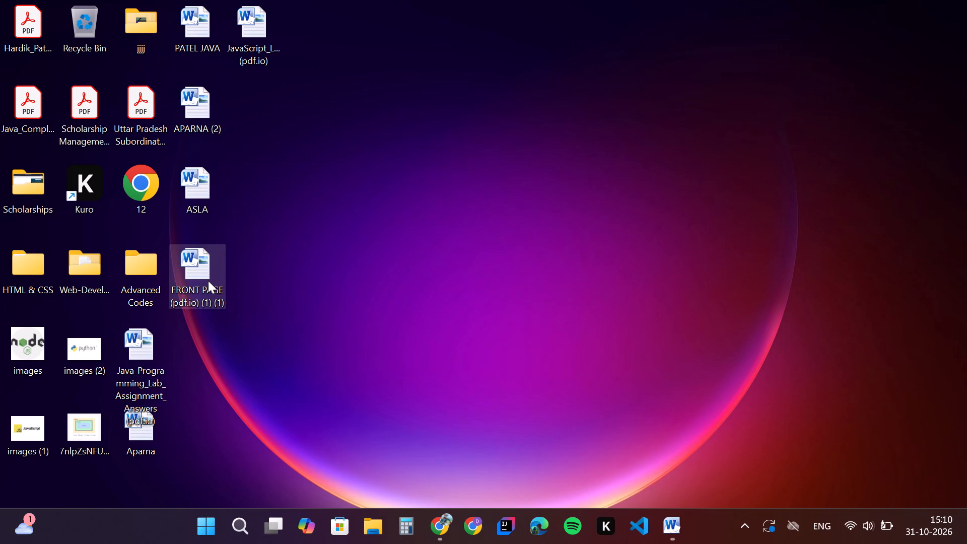
{"action": "left_click_drag", "start_coordinate": [208, 281], "coordinate": [332, 50]}
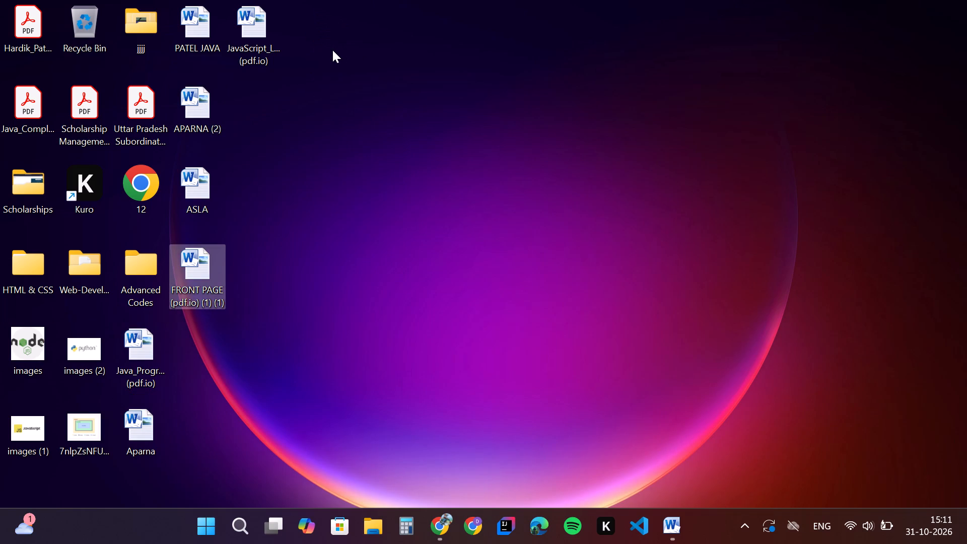
{"action": "key", "text": "F2"}
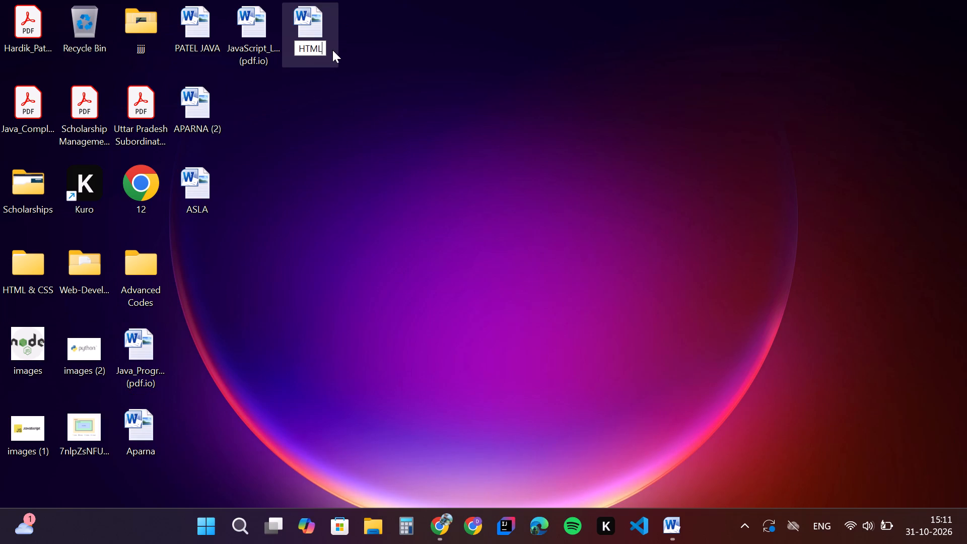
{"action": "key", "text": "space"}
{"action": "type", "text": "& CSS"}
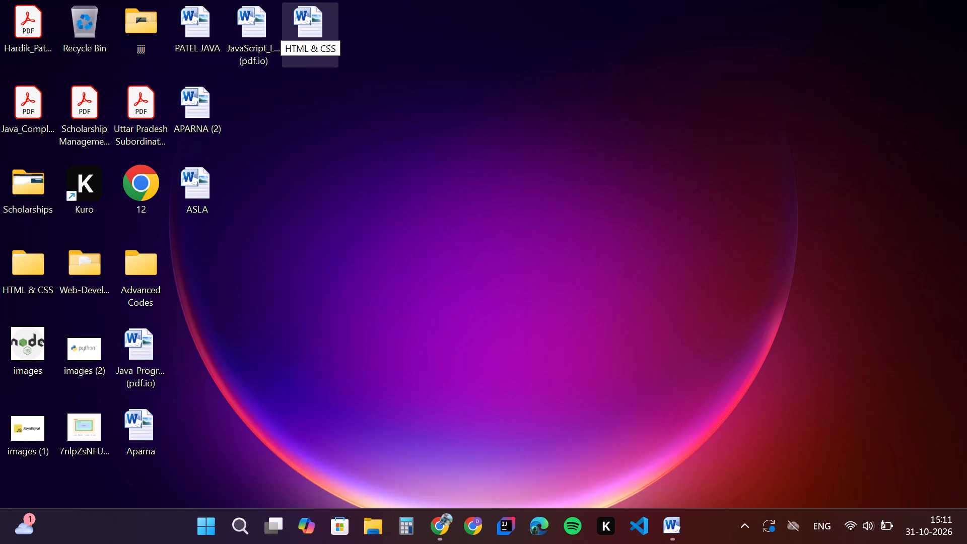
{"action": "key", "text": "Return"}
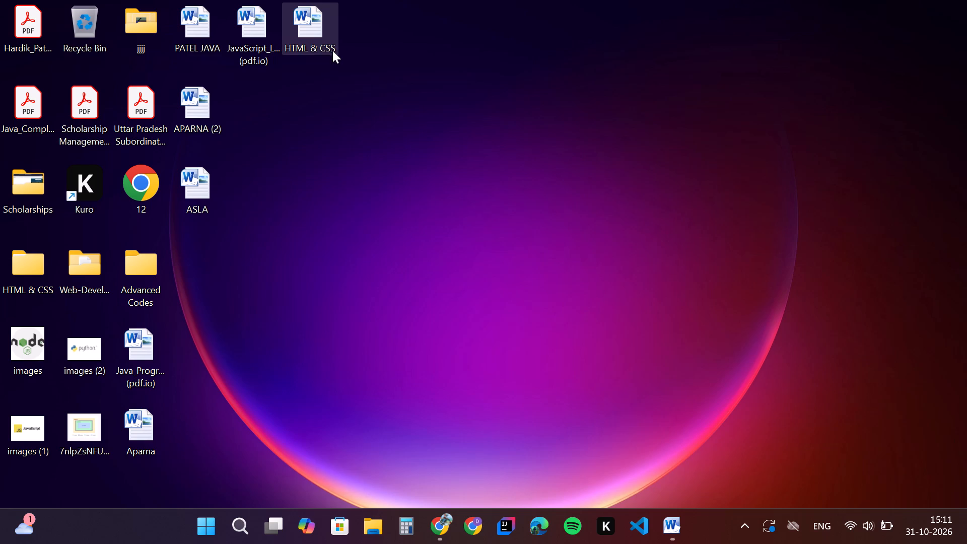
Rename the JavaScript lab practical file on the desktop as JS.
{"action": "left_click", "coordinate": [245, 19]}
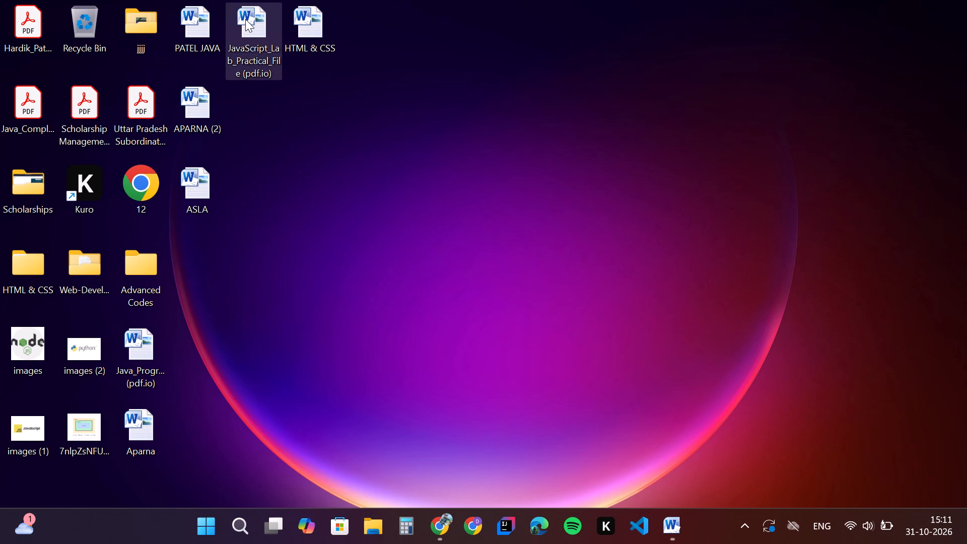
{"action": "key", "text": "F2"}
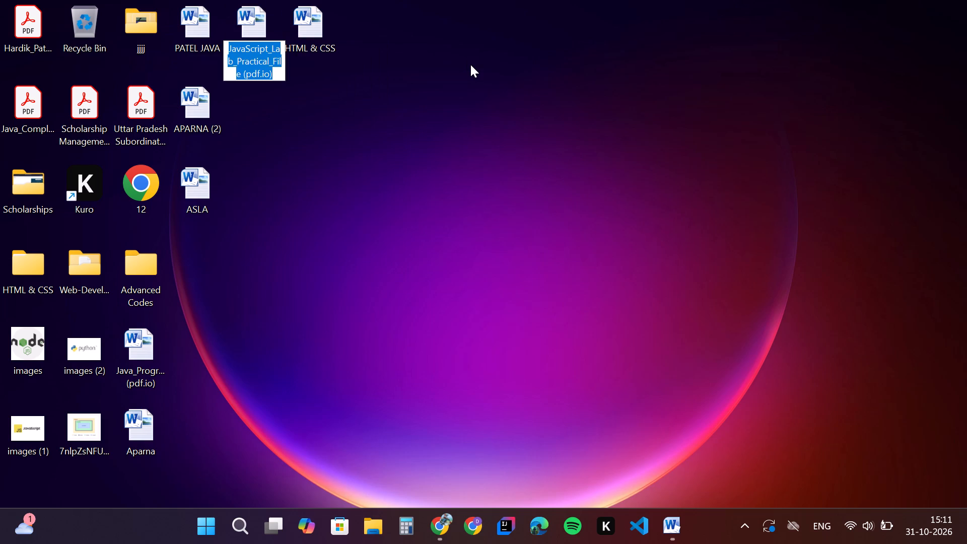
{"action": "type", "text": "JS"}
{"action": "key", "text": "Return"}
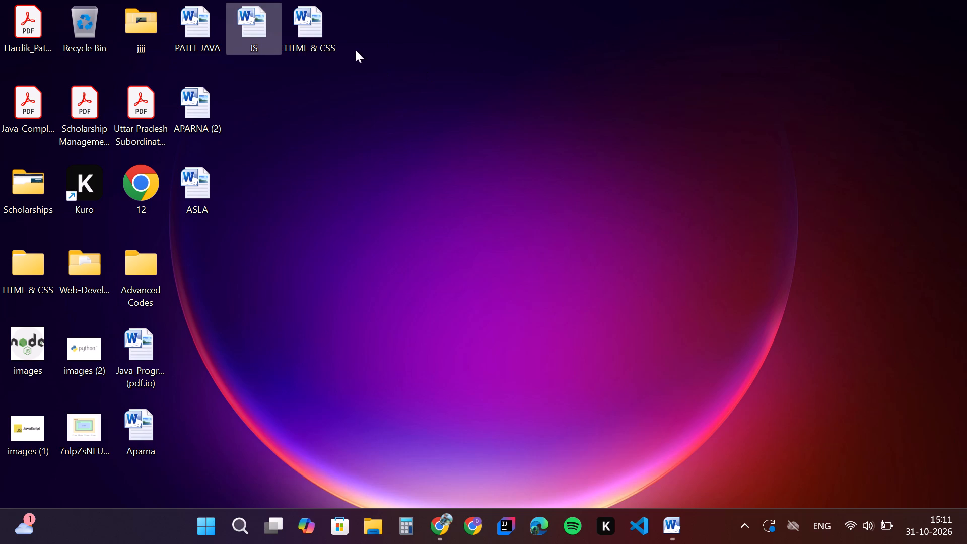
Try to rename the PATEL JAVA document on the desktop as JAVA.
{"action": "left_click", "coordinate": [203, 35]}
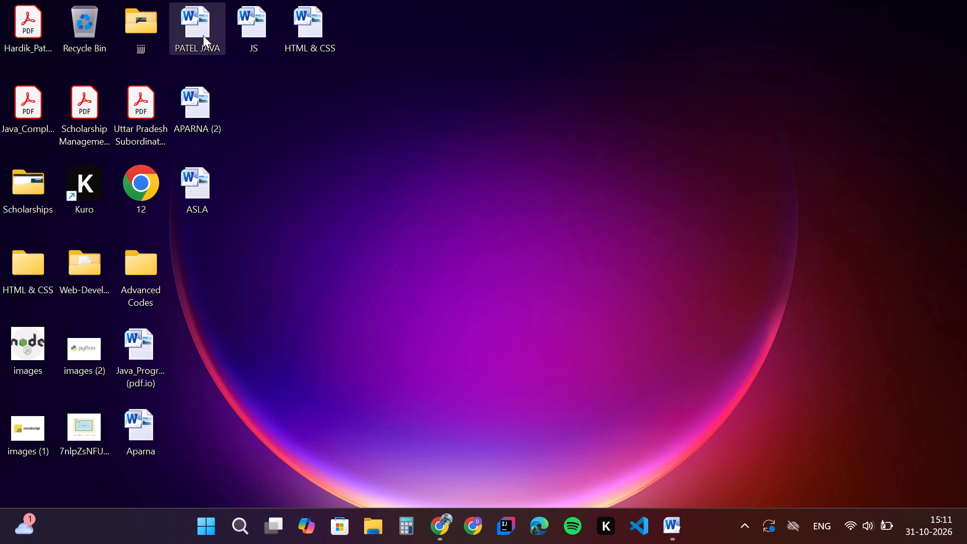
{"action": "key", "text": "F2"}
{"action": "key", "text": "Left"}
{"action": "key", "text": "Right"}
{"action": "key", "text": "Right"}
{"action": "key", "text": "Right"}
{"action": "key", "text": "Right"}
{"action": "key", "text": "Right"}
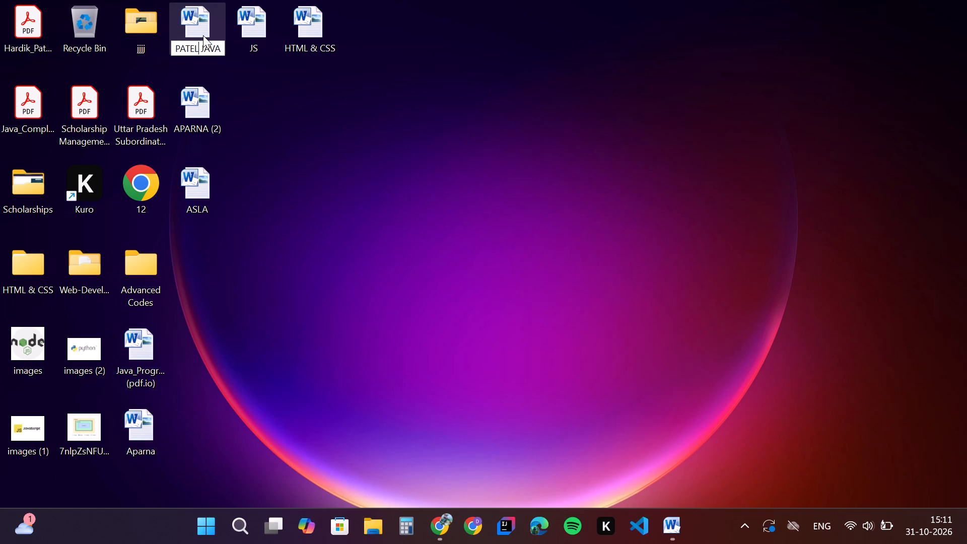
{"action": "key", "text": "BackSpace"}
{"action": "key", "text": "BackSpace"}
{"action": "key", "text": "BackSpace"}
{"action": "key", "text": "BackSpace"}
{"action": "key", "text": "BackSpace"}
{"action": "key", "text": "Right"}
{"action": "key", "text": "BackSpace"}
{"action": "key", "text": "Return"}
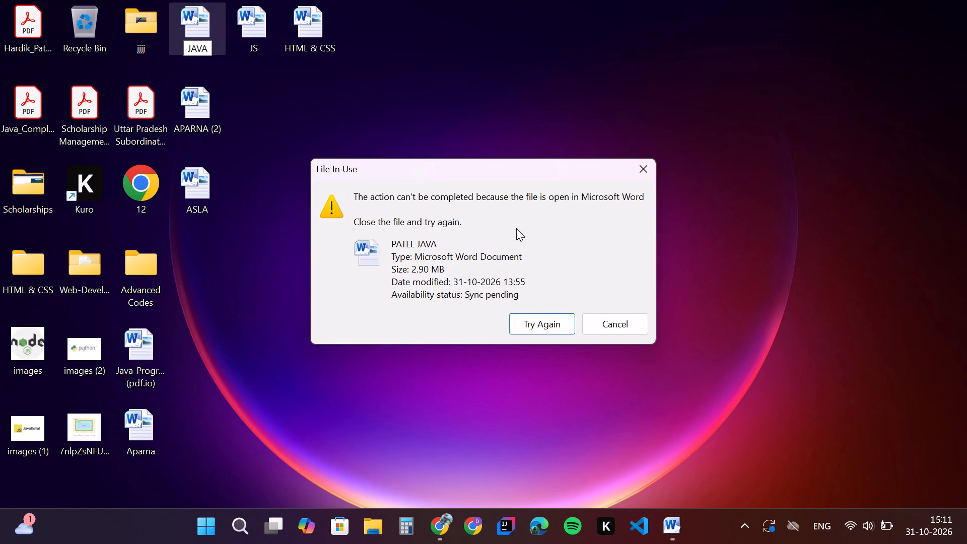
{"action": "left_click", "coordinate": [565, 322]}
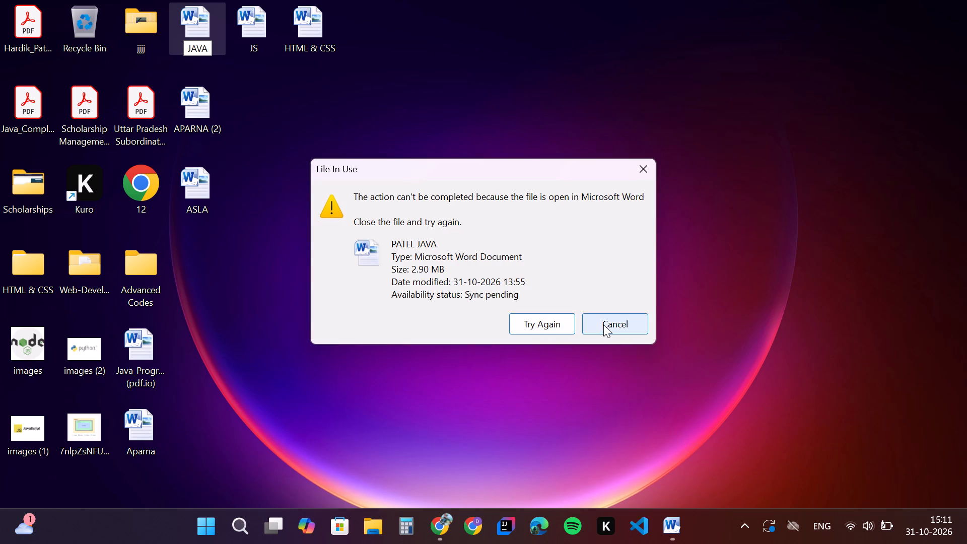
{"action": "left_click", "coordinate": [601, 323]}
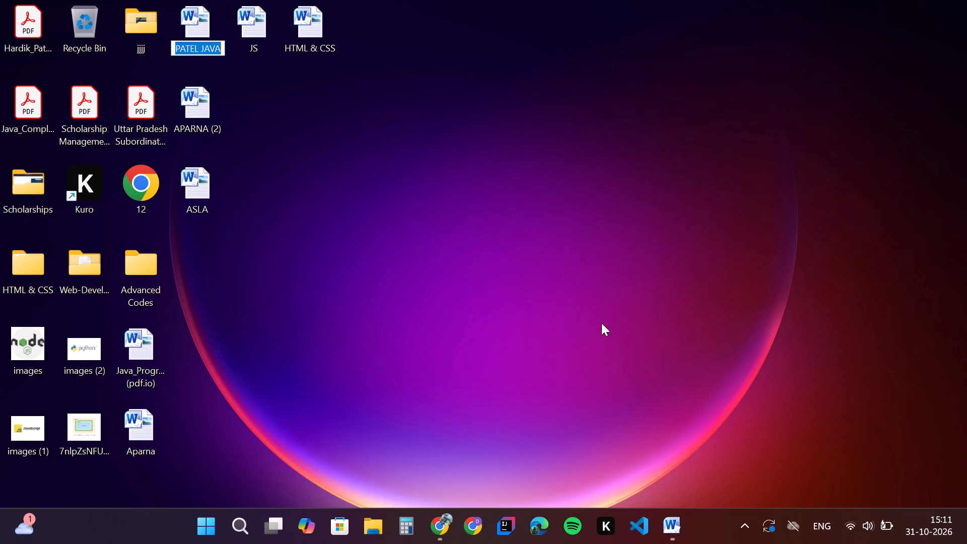
Switch to the open PATEL JAVA document in Word and skim its assignments through to the last page.
{"action": "left_click", "coordinate": [672, 521]}
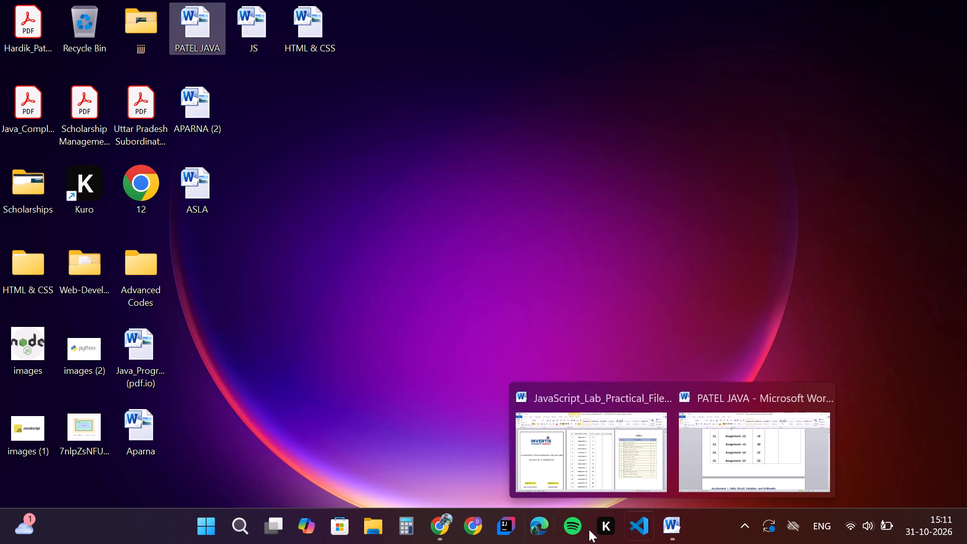
{"action": "left_click", "coordinate": [723, 425]}
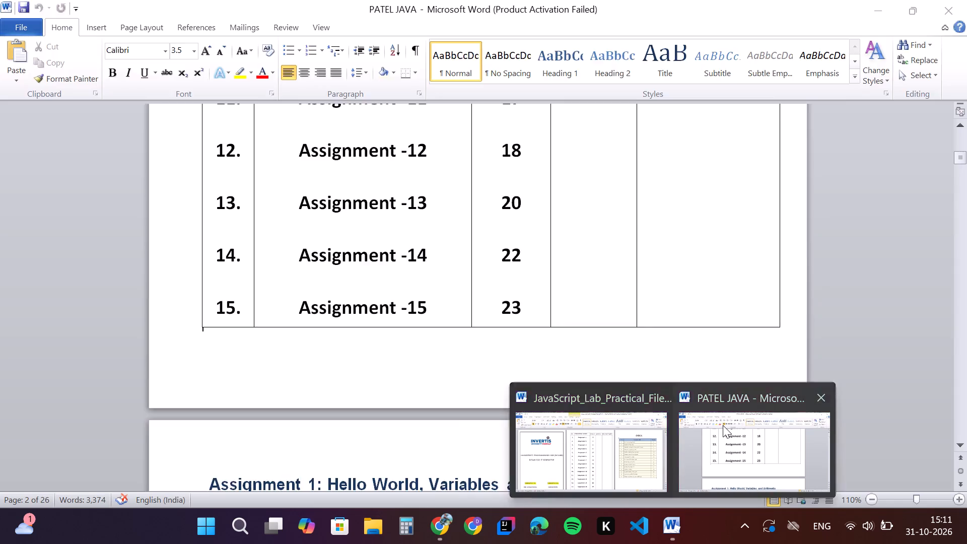
{"action": "scroll", "coordinate": [625, 395], "scroll_direction": "down", "scroll_amount": 11}
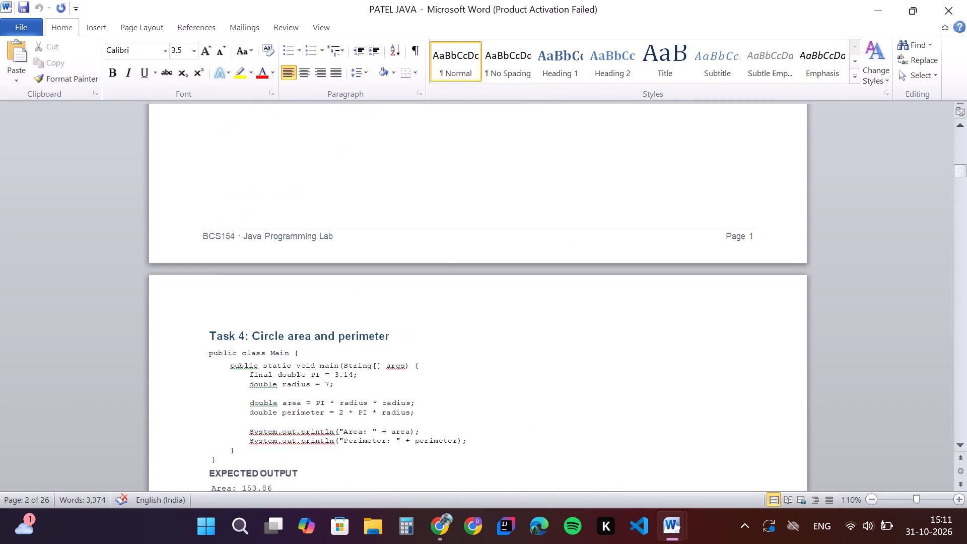
{"action": "scroll", "coordinate": [625, 395], "scroll_direction": "down", "scroll_amount": 2}
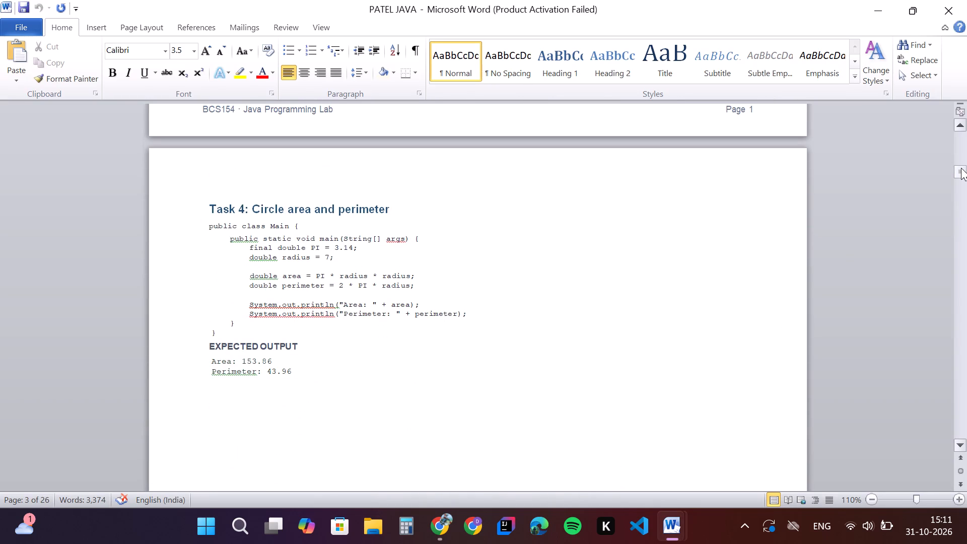
{"action": "left_click_drag", "start_coordinate": [961, 168], "coordinate": [966, 381]}
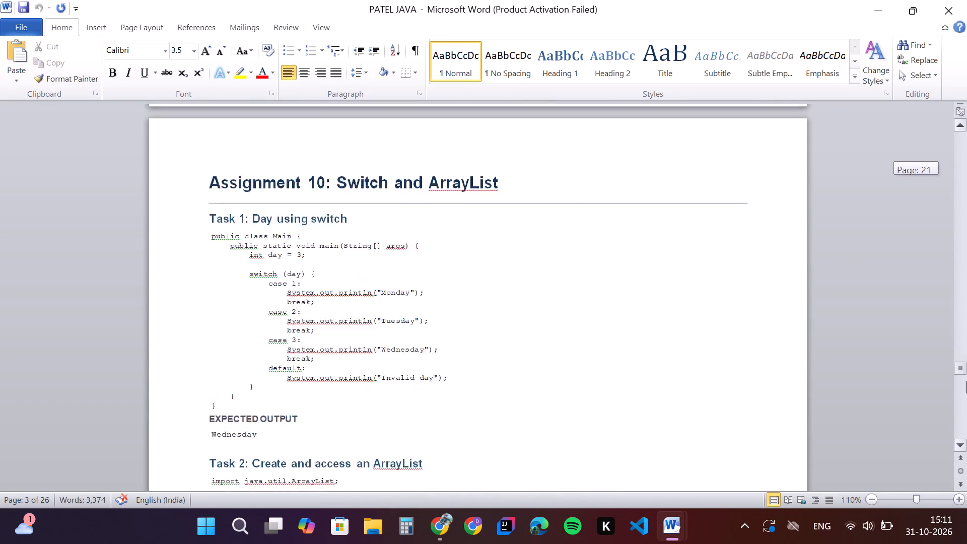
{"action": "left_click_drag", "start_coordinate": [966, 381], "coordinate": [966, 374]}
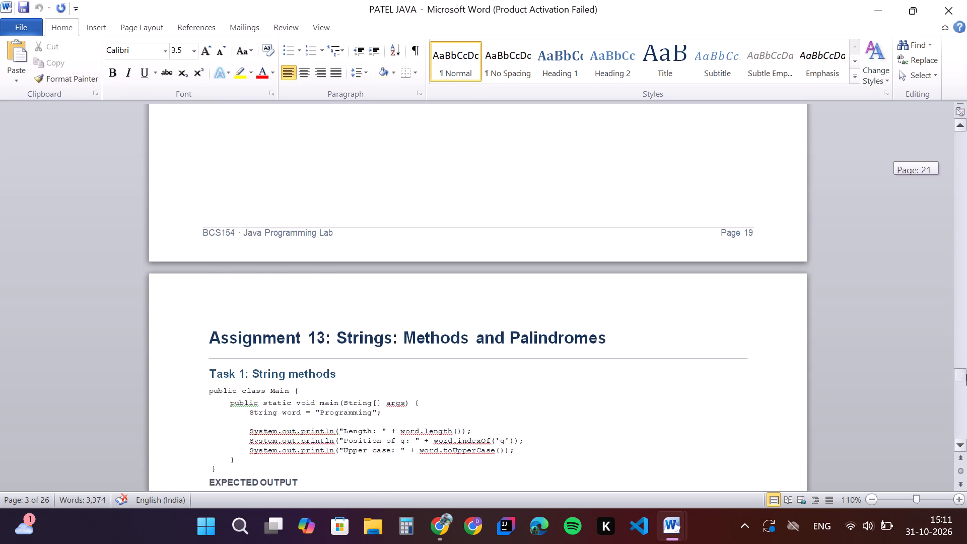
{"action": "left_click_drag", "start_coordinate": [966, 374], "coordinate": [966, 527]}
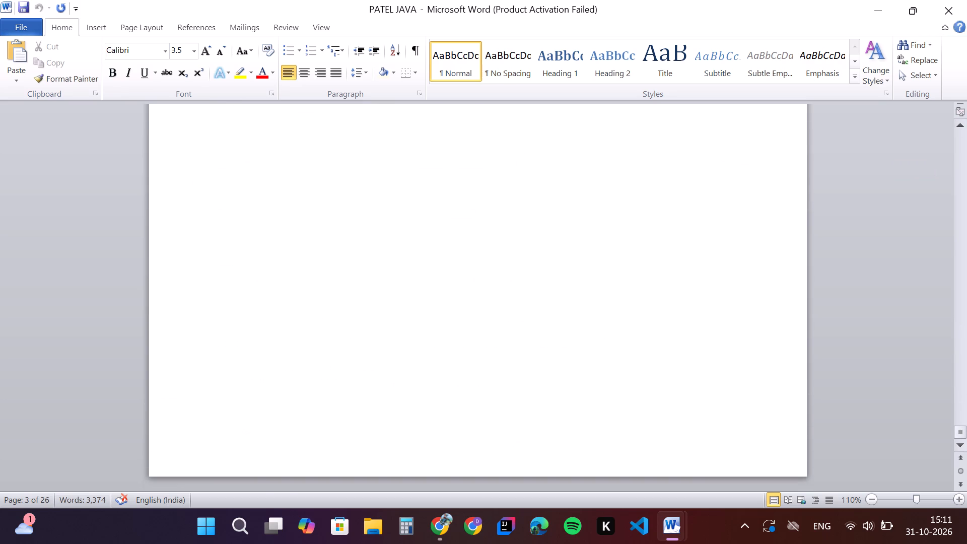
Delete empty paragraphs at the top of the blank last page of the Java lab file.
{"action": "left_click", "coordinate": [523, 285]}
{"action": "key", "text": "Delete"}
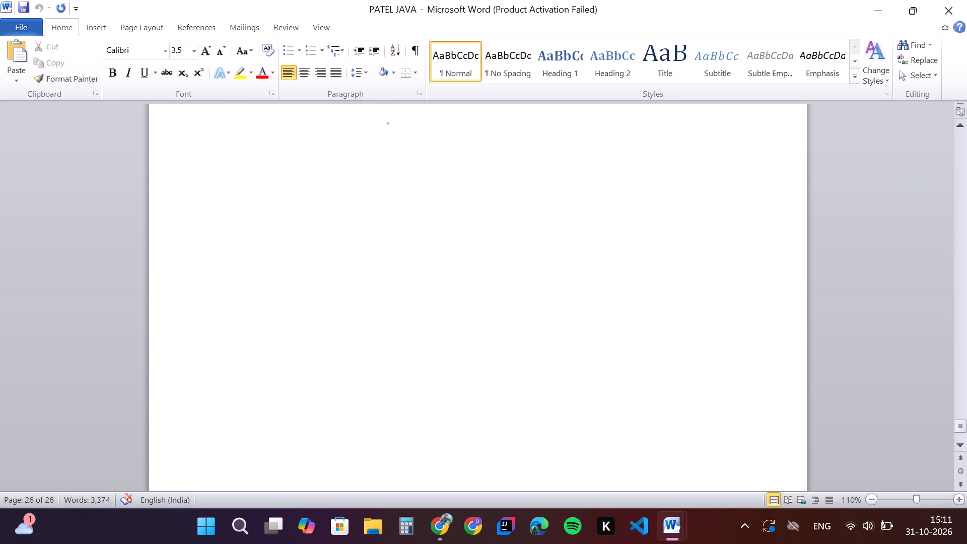
{"action": "scroll", "coordinate": [523, 285], "scroll_direction": "up", "scroll_amount": 5}
{"action": "left_click", "coordinate": [517, 350]}
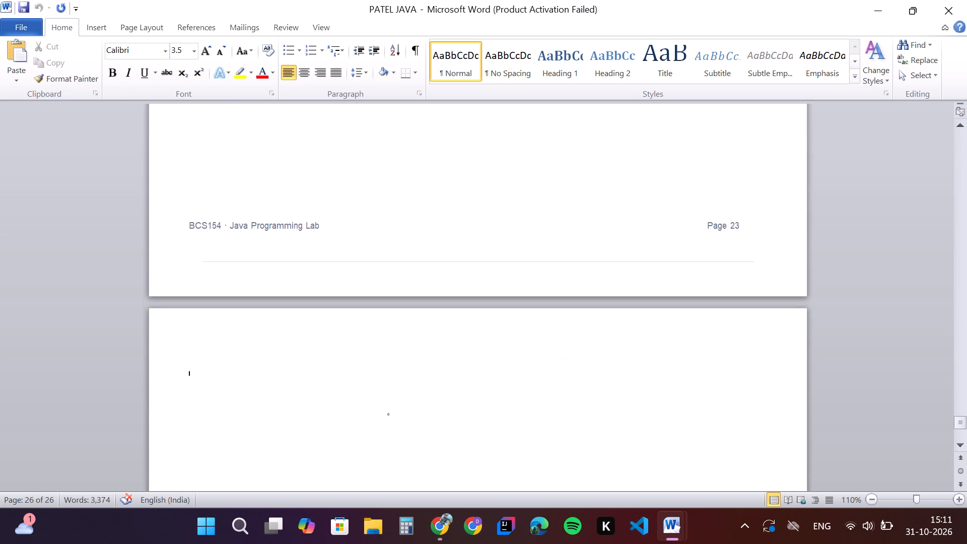
{"action": "key", "text": "Delete"}
{"action": "key", "text": "Delete"}
{"action": "key", "text": "Delete"}
{"action": "key", "text": "Delete"}
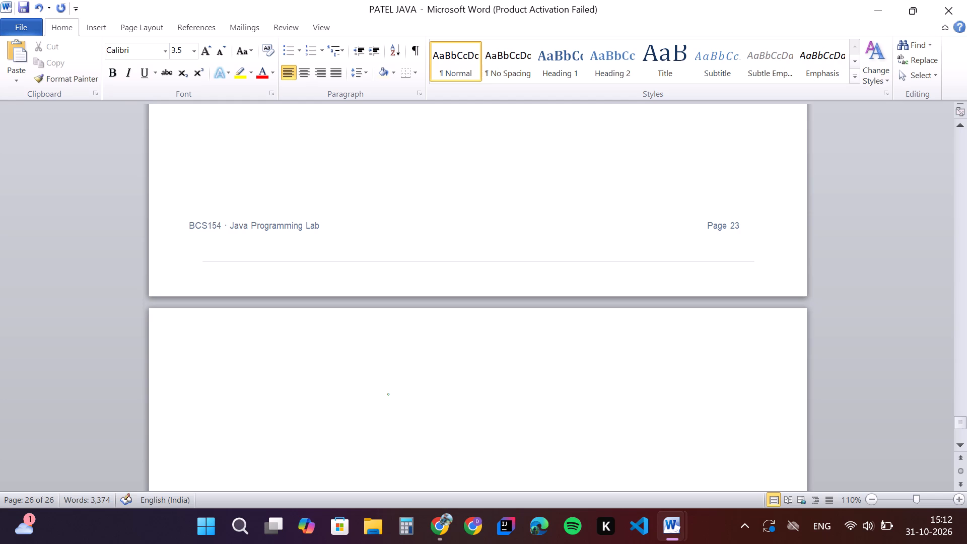
{"action": "left_click", "coordinate": [517, 350]}
{"action": "left_click", "coordinate": [457, 385]}
{"action": "key", "text": "Delete"}
Select and delete everything left on the blank last page to remove it after the page with footer Page 23.
{"action": "left_click_drag", "start_coordinate": [182, 339], "coordinate": [318, 531]}
{"action": "key", "text": "Delete"}
{"action": "scroll", "coordinate": [335, 391], "scroll_direction": "up", "scroll_amount": 1}
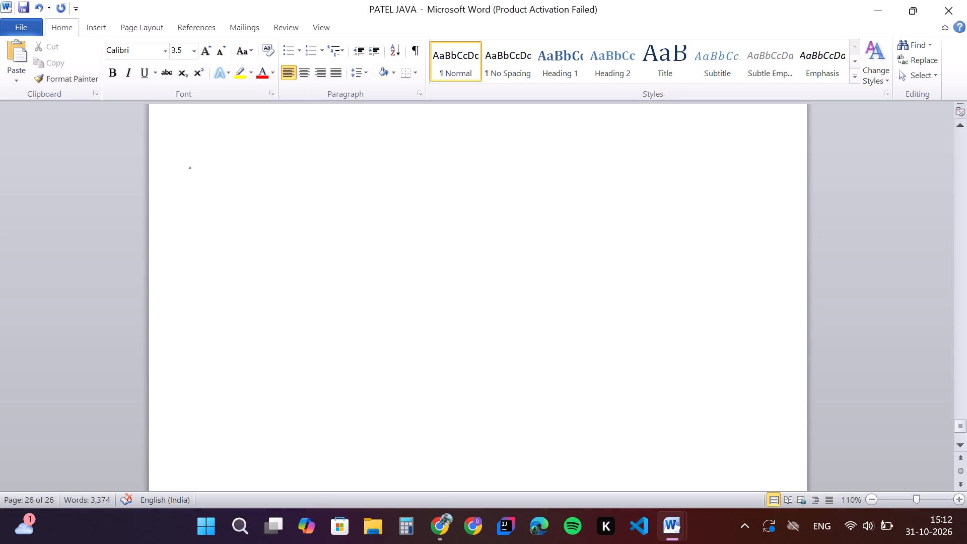
{"action": "scroll", "coordinate": [335, 391], "scroll_direction": "up", "scroll_amount": 2}
{"action": "scroll", "coordinate": [266, 450], "scroll_direction": "down", "scroll_amount": 1}
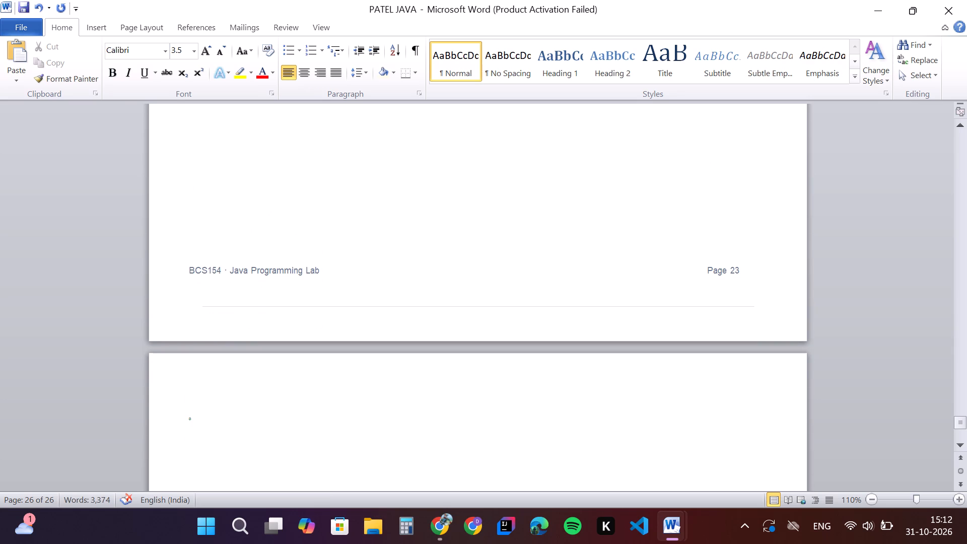
{"action": "left_click_drag", "start_coordinate": [189, 394], "coordinate": [392, 469]}
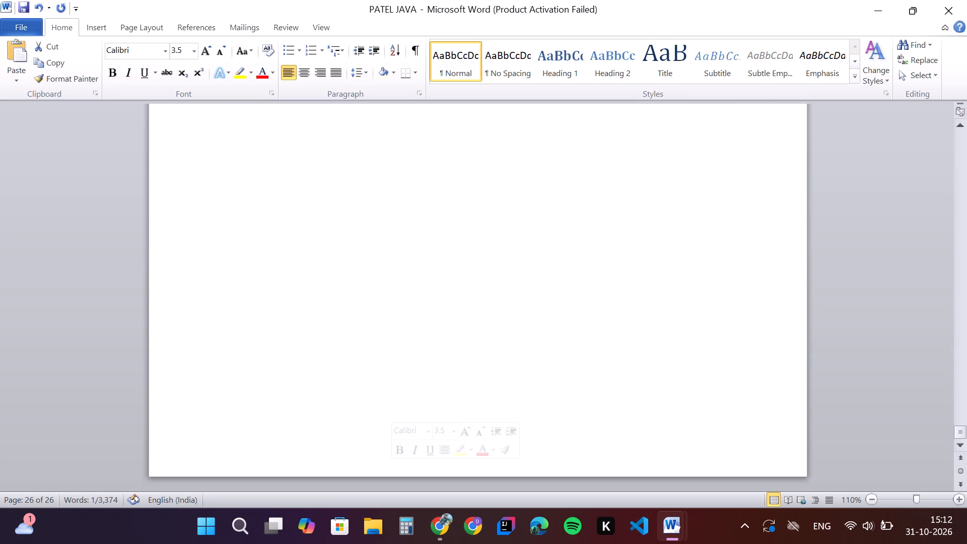
{"action": "key", "text": "Delete"}
{"action": "left_click", "coordinate": [870, 300]}
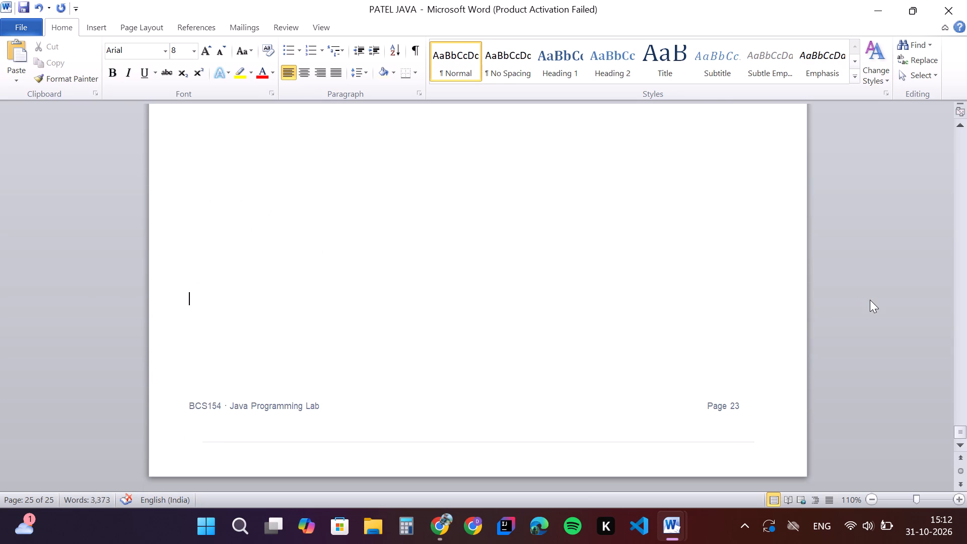
Save the PATEL JAVA document and close it.
{"action": "key", "text": "ctrl+s"}
{"action": "key", "text": "ctrl+s"}
{"action": "key", "text": "ctrl+s"}
{"action": "key", "text": "ctrl+s"}
{"action": "key", "text": "ctrl+s"}
{"action": "left_click", "coordinate": [966, 0]}
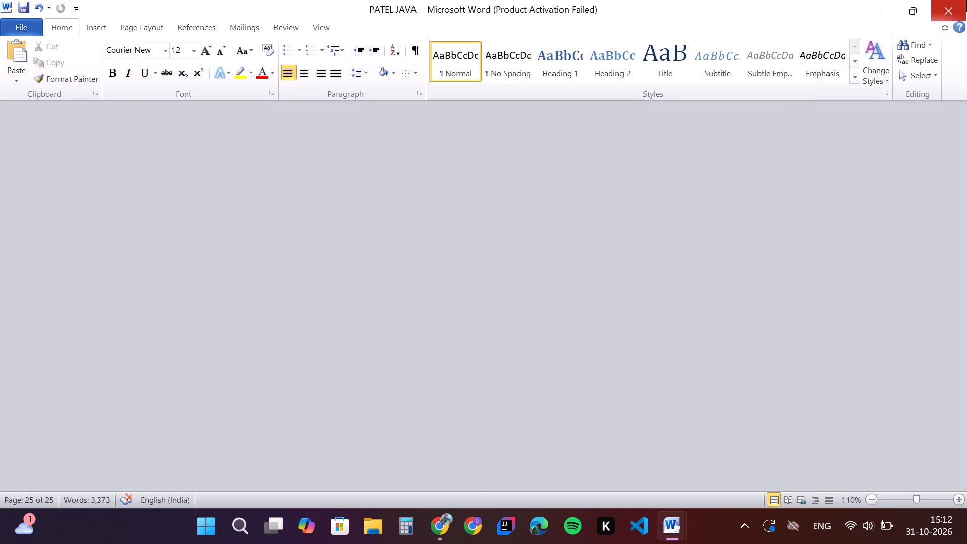
Rename the PATEL JAVA document on the desktop as JAVA.
{"action": "key", "text": "F2"}
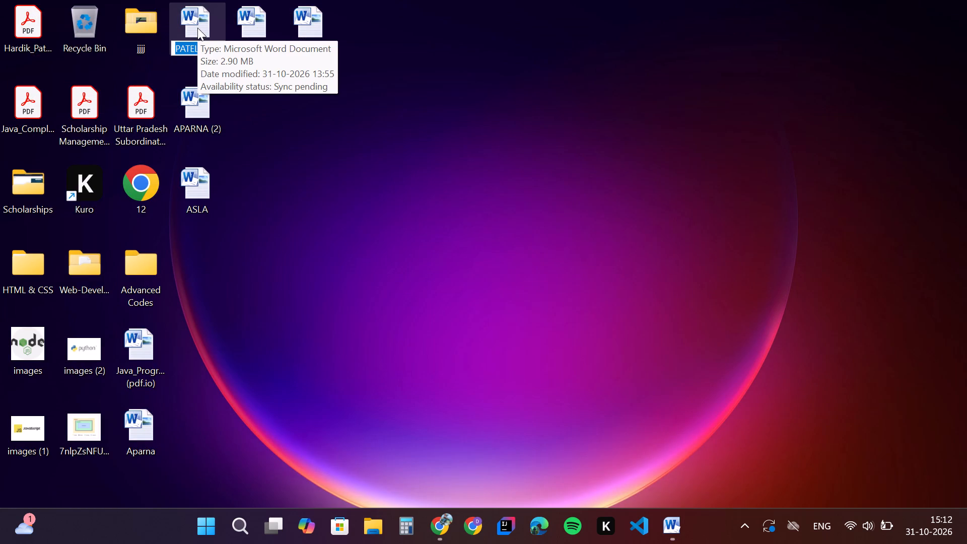
{"action": "key", "text": "Left"}
{"action": "key", "text": "Right"}
{"action": "key", "text": "Right"}
{"action": "key", "text": "Right"}
{"action": "key", "text": "Right"}
{"action": "key", "text": "Right"}
{"action": "key", "text": "Right"}
{"action": "key", "text": "BackSpace"}
{"action": "key", "text": "BackSpace"}
{"action": "key", "text": "BackSpace"}
{"action": "key", "text": "BackSpace"}
{"action": "key", "text": "BackSpace"}
{"action": "key", "text": "BackSpace"}
{"action": "key", "text": "BackSpace"}
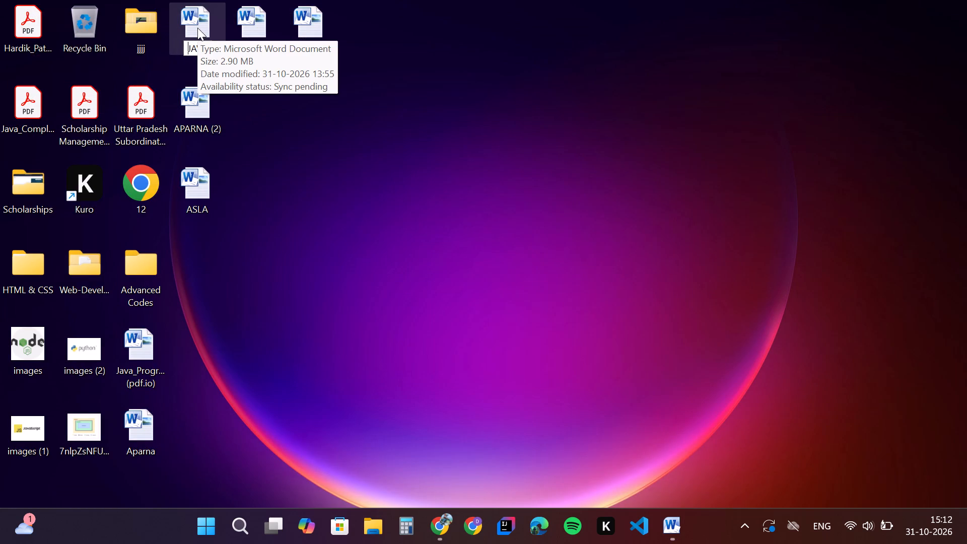
{"action": "key", "text": "Return"}
{"action": "left_click", "coordinate": [450, 116]}
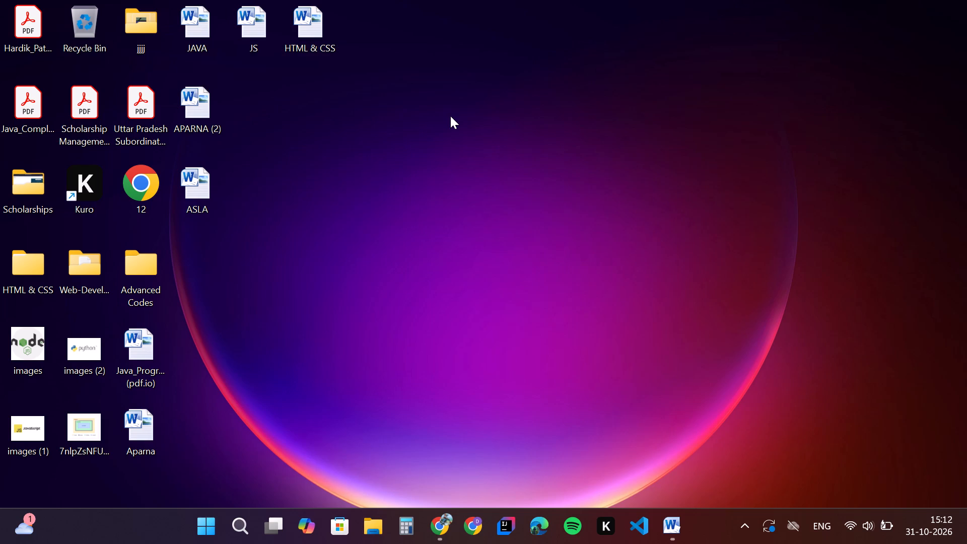
Switch to the open JavaScript_Lab_Practical_File document in Word and check its cover, index and first experiment pages.
{"action": "left_click", "coordinate": [679, 528]}
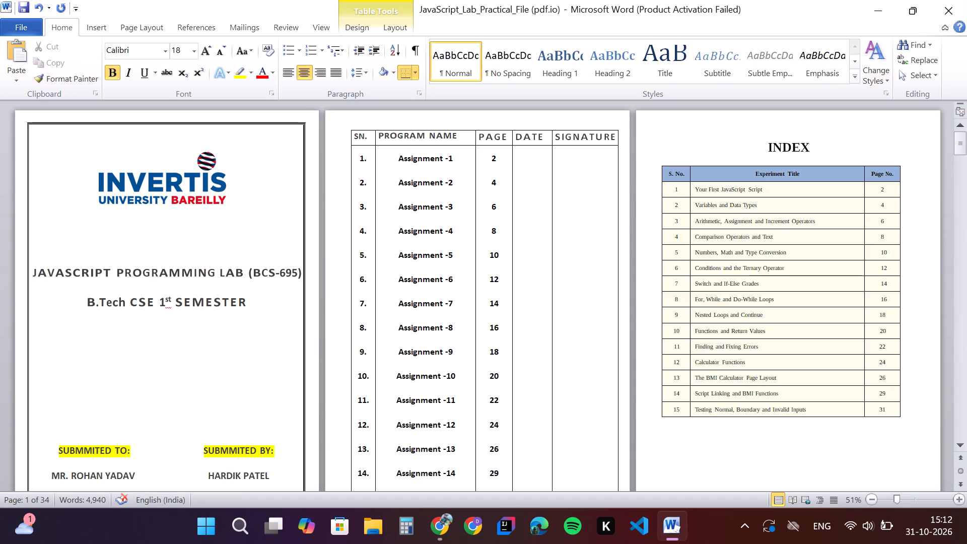
{"action": "scroll", "coordinate": [738, 434], "scroll_direction": "down", "scroll_amount": 16}
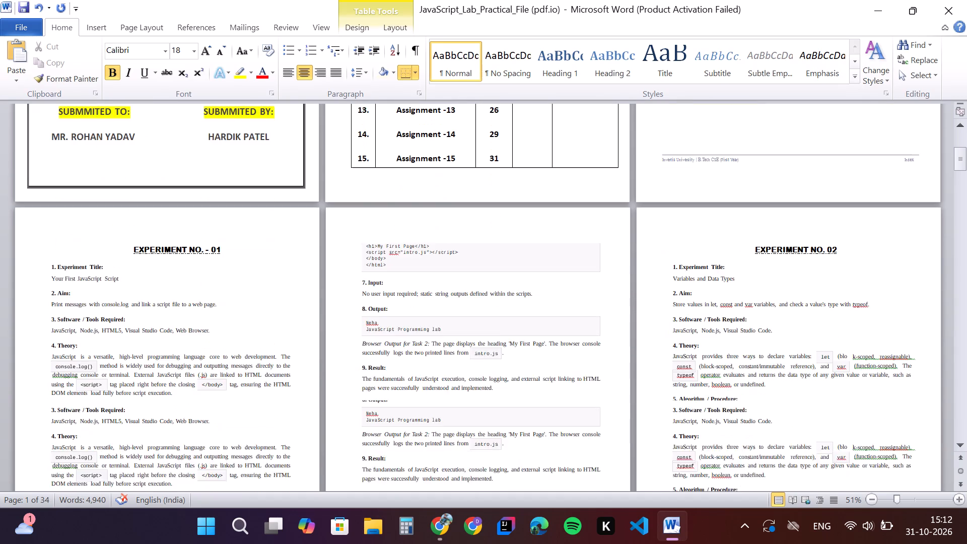
{"action": "scroll", "coordinate": [738, 434], "scroll_direction": "down", "scroll_amount": 9}
{"action": "scroll", "coordinate": [738, 434], "scroll_direction": "up", "scroll_amount": 8}
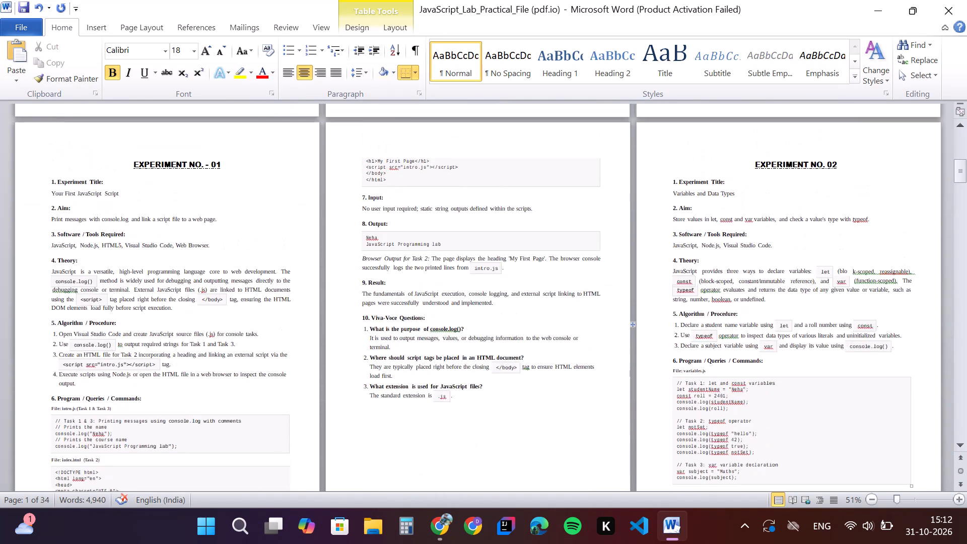
{"action": "scroll", "coordinate": [738, 434], "scroll_direction": "up", "scroll_amount": 12}
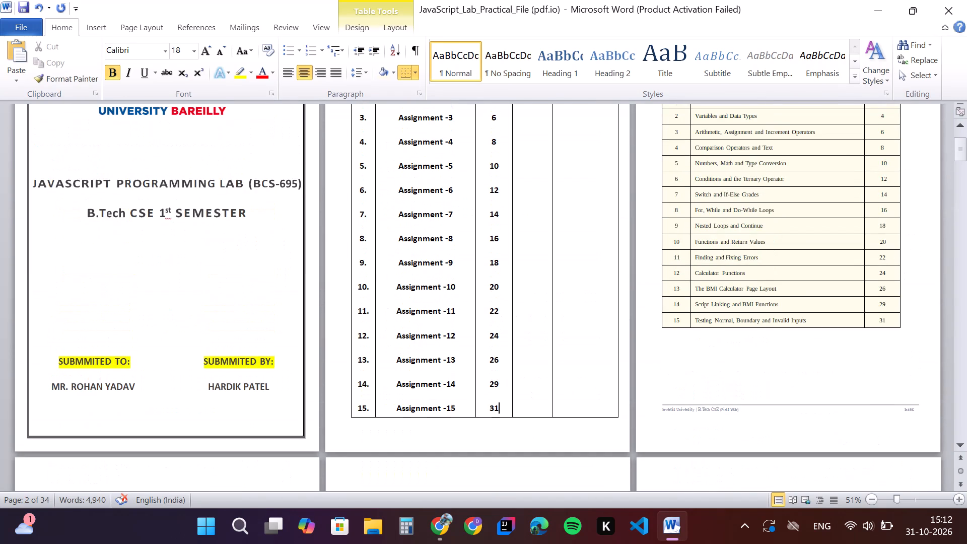
Save the JavaScript_Lab_Practical_File document and close it.
{"action": "key", "text": "ctrl+s"}
{"action": "key", "text": "ctrl+s"}
{"action": "key", "text": "ctrl+s"}
{"action": "key", "text": "ctrl+s"}
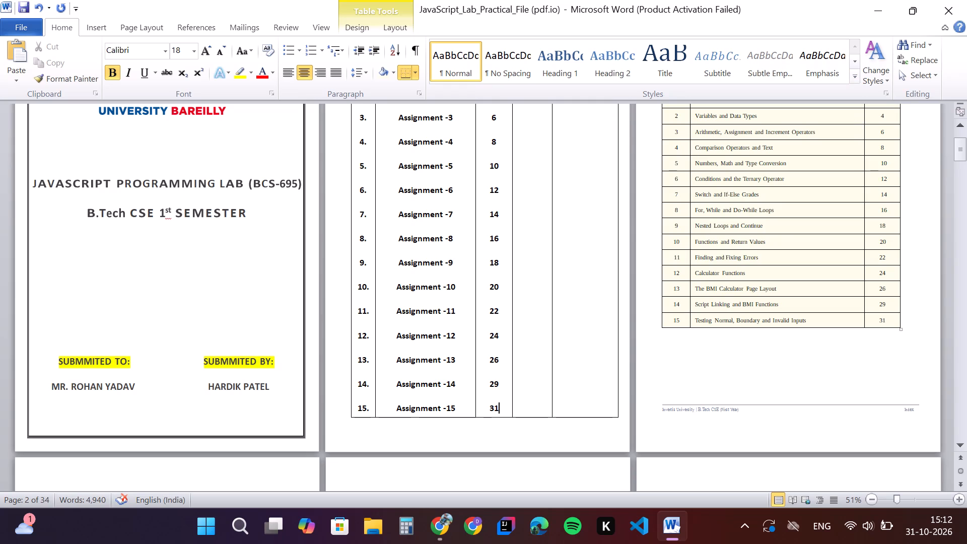
{"action": "key", "text": "ctrl+s"}
{"action": "key", "text": "ctrl+s"}
{"action": "left_click", "coordinate": [942, 11]}
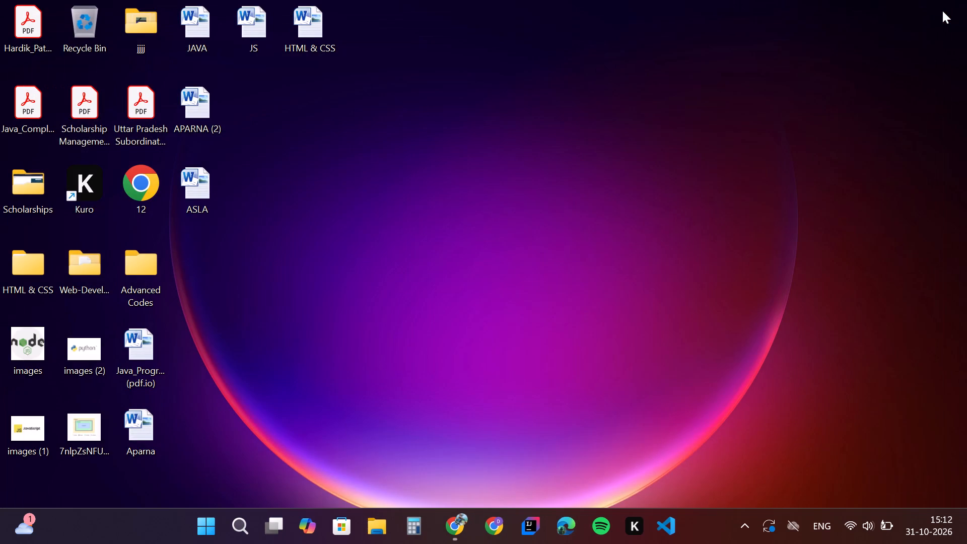
Open the JS document from the desktop, check its cover, index and first experiment pages, and close it.
{"action": "double_click", "coordinate": [265, 25]}
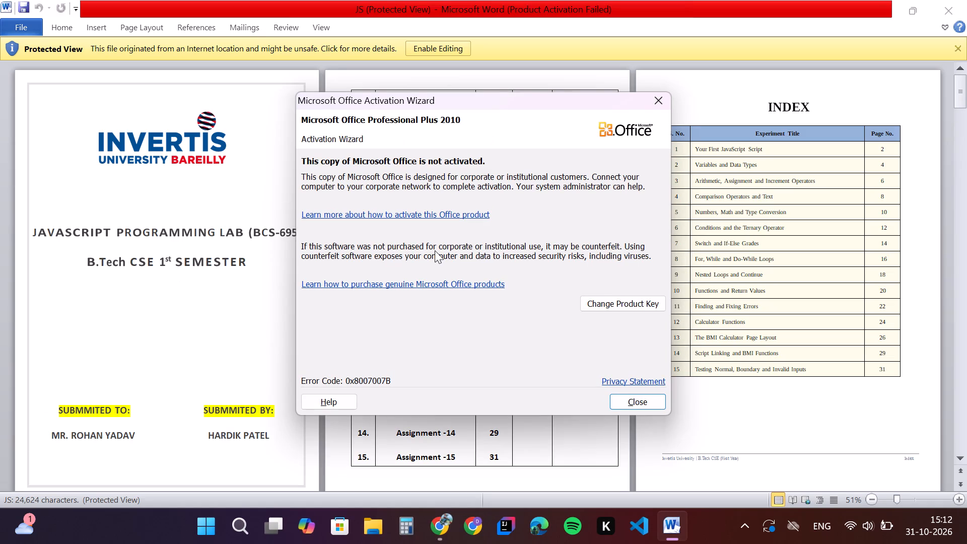
{"action": "key", "text": "Return"}
{"action": "scroll", "coordinate": [538, 321], "scroll_direction": "down", "scroll_amount": 6}
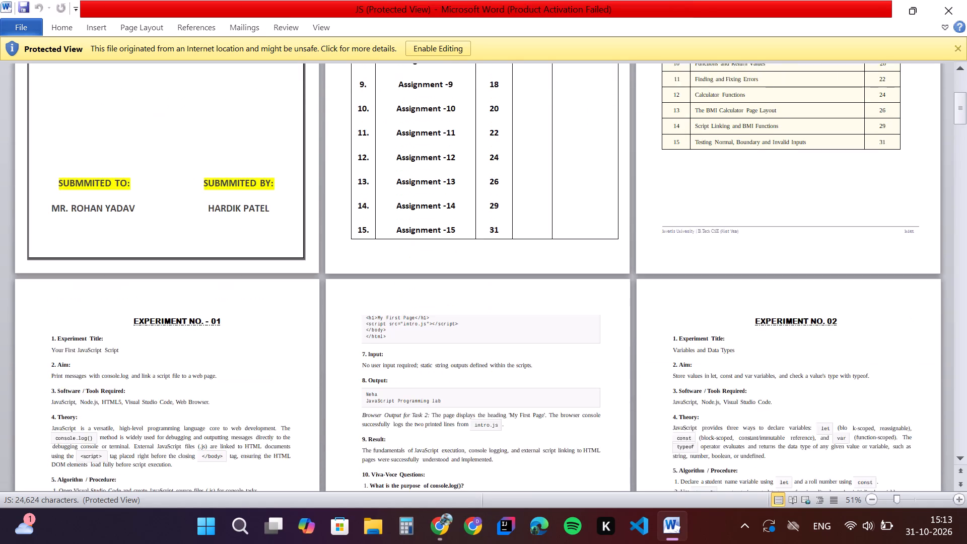
{"action": "scroll", "coordinate": [538, 321], "scroll_direction": "down", "scroll_amount": 1}
{"action": "scroll", "coordinate": [538, 321], "scroll_direction": "up", "scroll_amount": 4}
{"action": "left_click", "coordinate": [966, 0]}
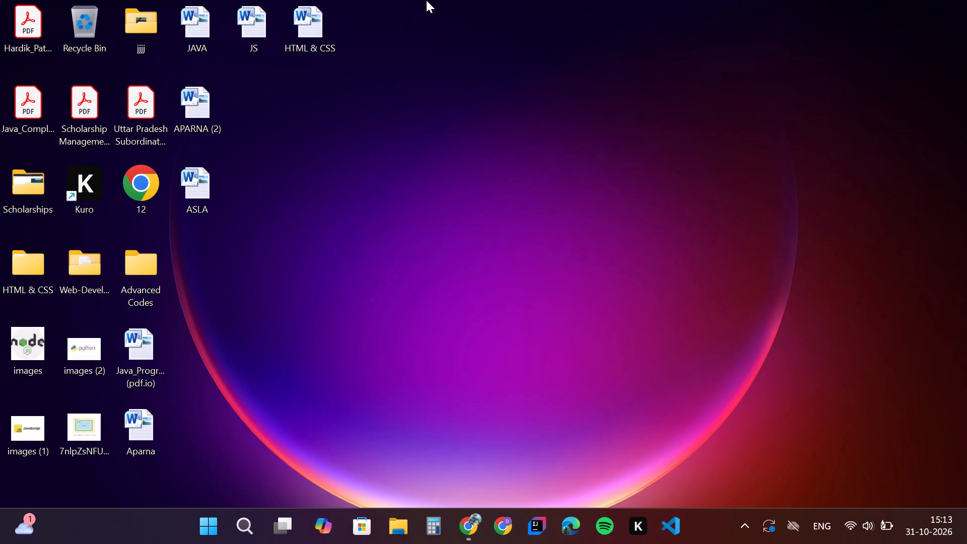
Open the HTML & CSS document from the desktop, check its cover and index pages side by side, and close it.
{"action": "double_click", "coordinate": [305, 32]}
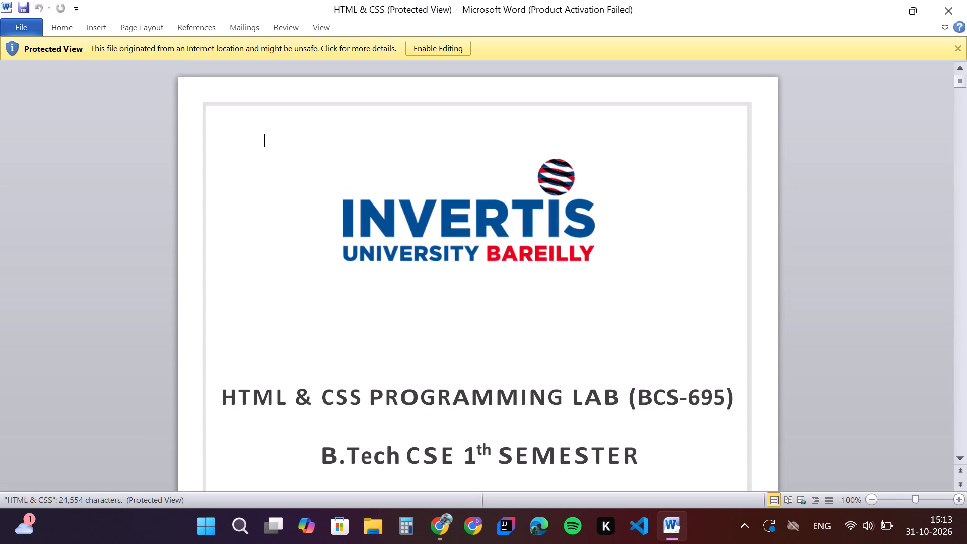
{"action": "left_click", "coordinate": [628, 399]}
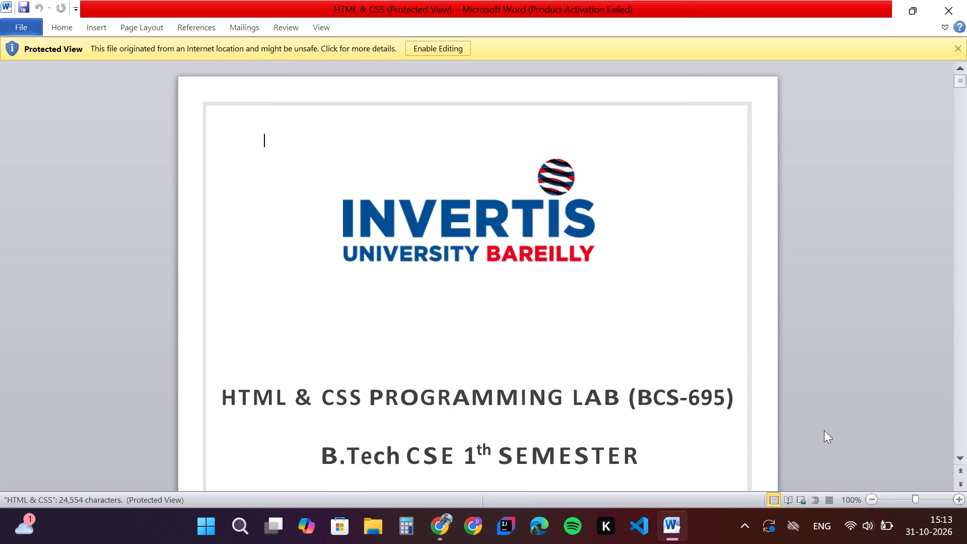
{"action": "left_click", "coordinate": [899, 492]}
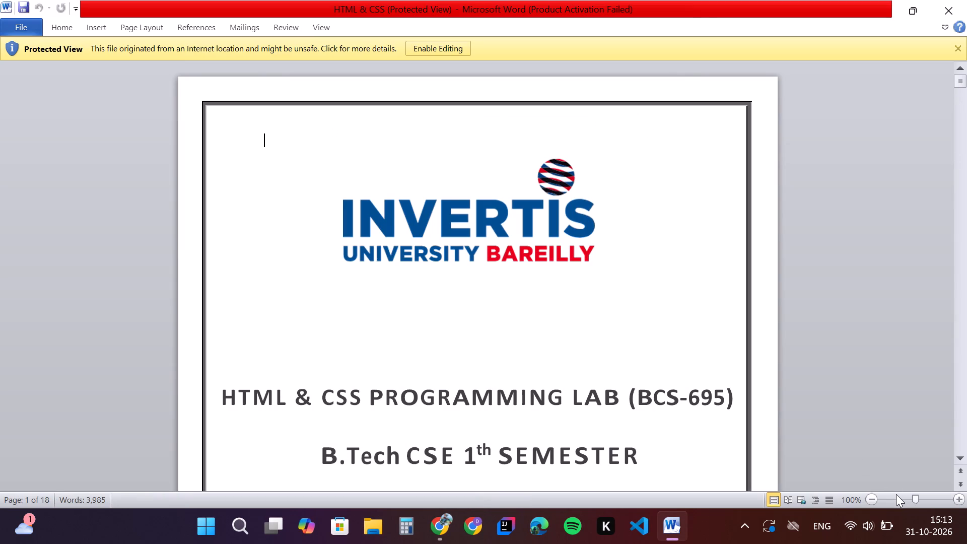
{"action": "left_click", "coordinate": [896, 494]}
{"action": "left_click", "coordinate": [896, 500]}
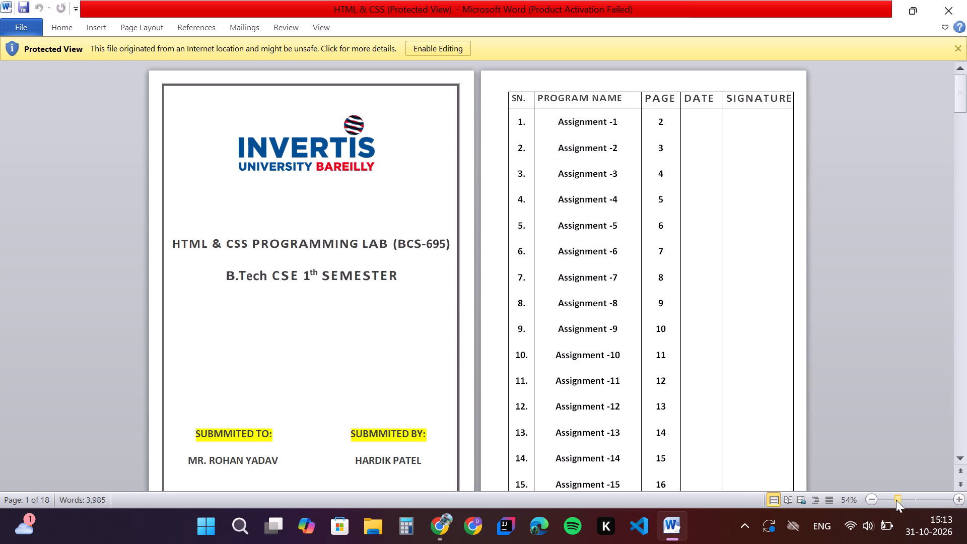
{"action": "left_click", "coordinate": [890, 498]}
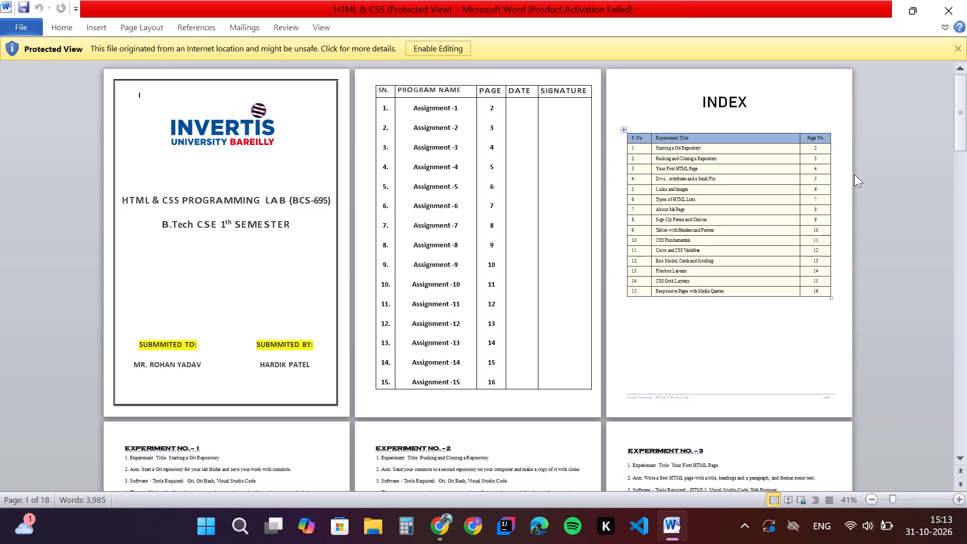
{"action": "left_click", "coordinate": [966, 0]}
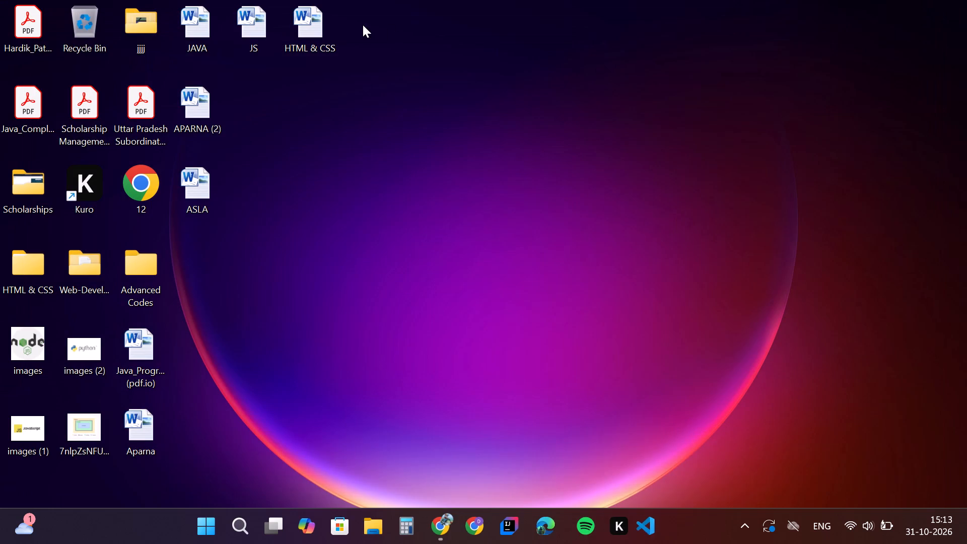
Open the JAVA document from the desktop with the cover and following pages in view.
{"action": "double_click", "coordinate": [192, 34]}
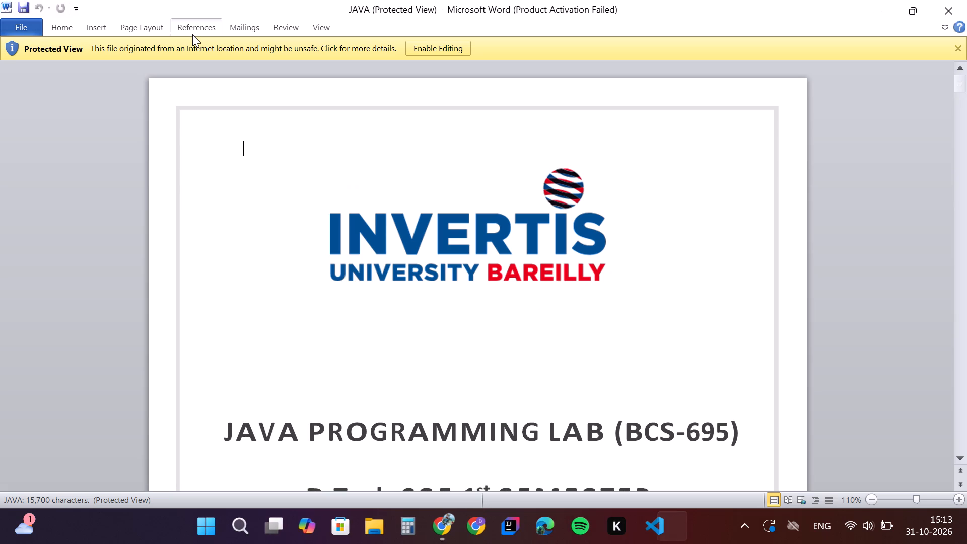
{"action": "key", "text": "Return"}
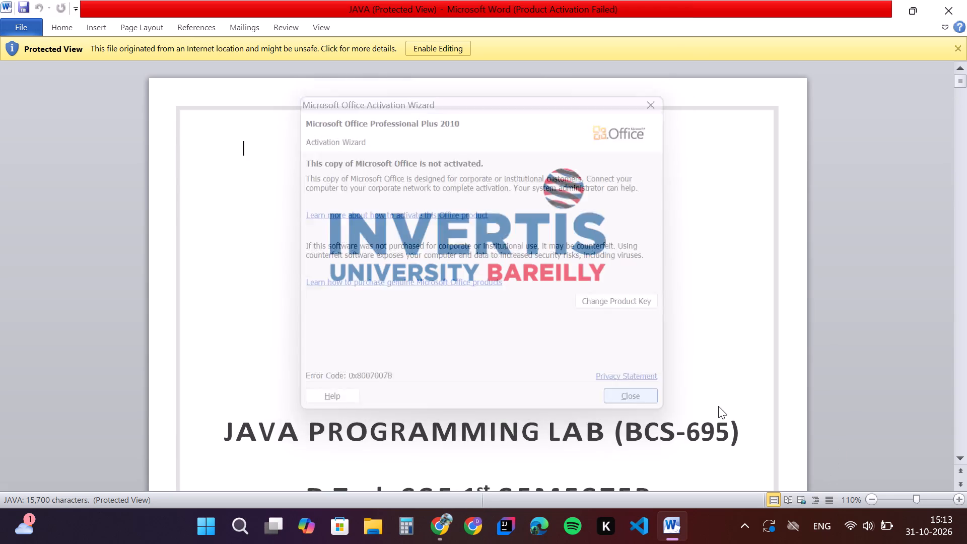
{"action": "left_click", "coordinate": [889, 499]}
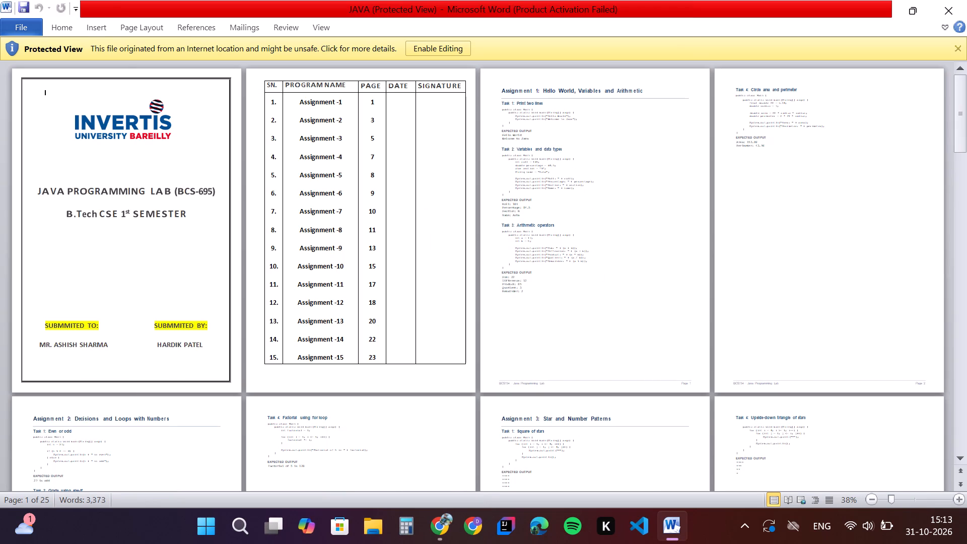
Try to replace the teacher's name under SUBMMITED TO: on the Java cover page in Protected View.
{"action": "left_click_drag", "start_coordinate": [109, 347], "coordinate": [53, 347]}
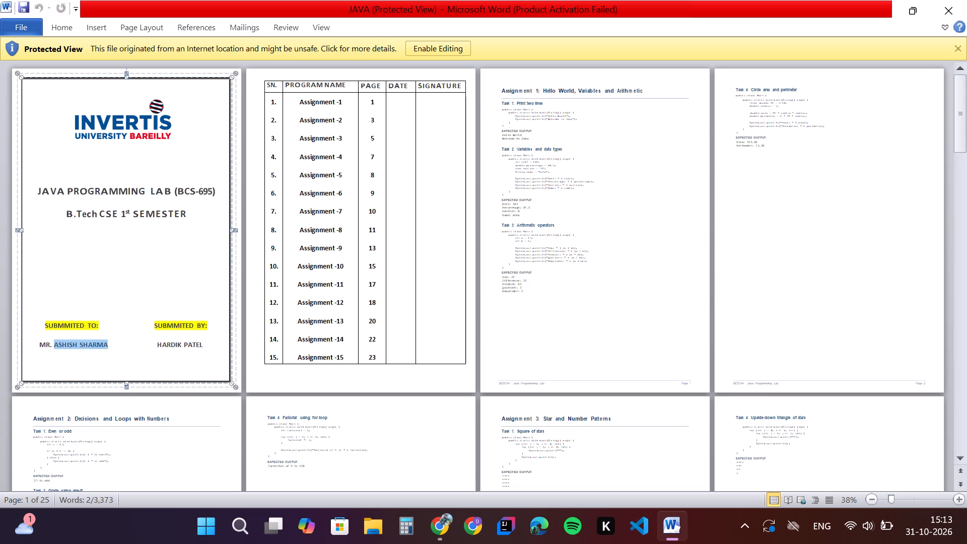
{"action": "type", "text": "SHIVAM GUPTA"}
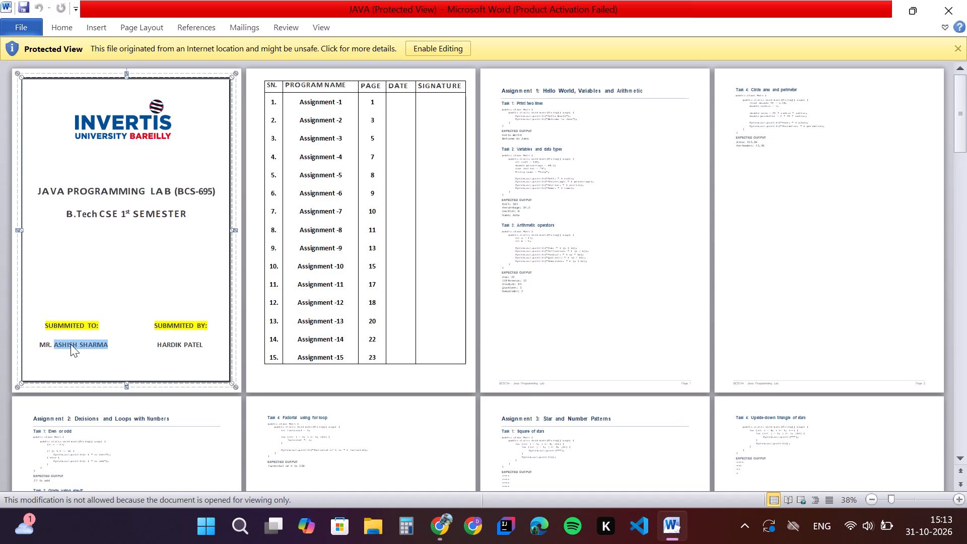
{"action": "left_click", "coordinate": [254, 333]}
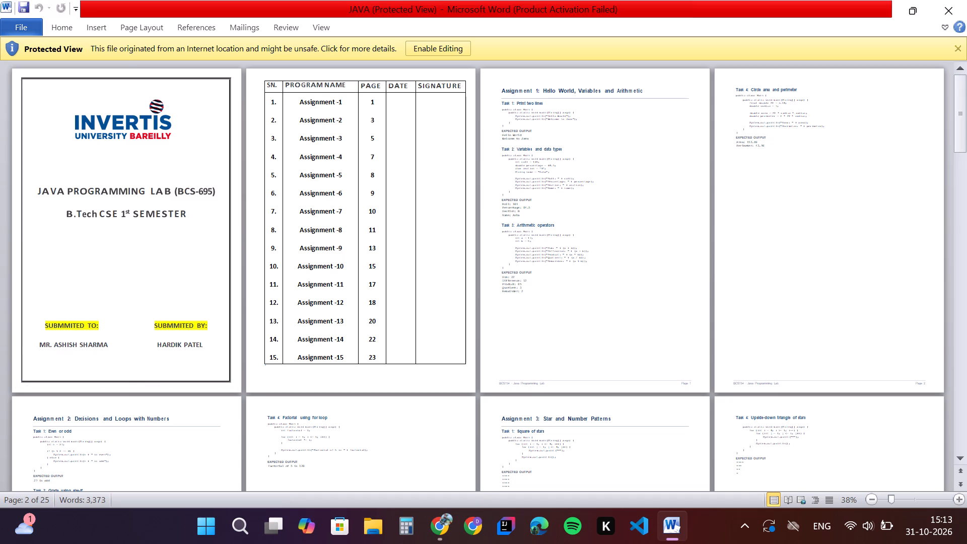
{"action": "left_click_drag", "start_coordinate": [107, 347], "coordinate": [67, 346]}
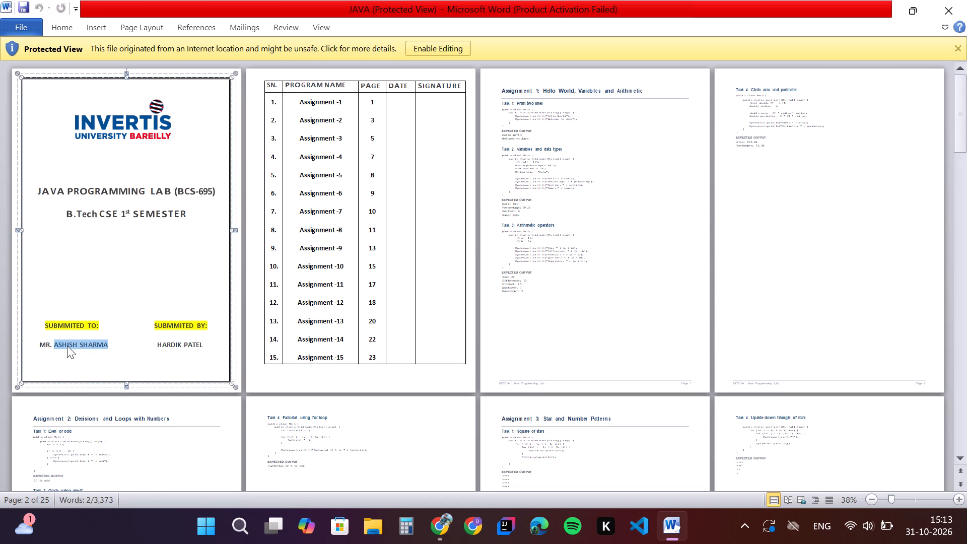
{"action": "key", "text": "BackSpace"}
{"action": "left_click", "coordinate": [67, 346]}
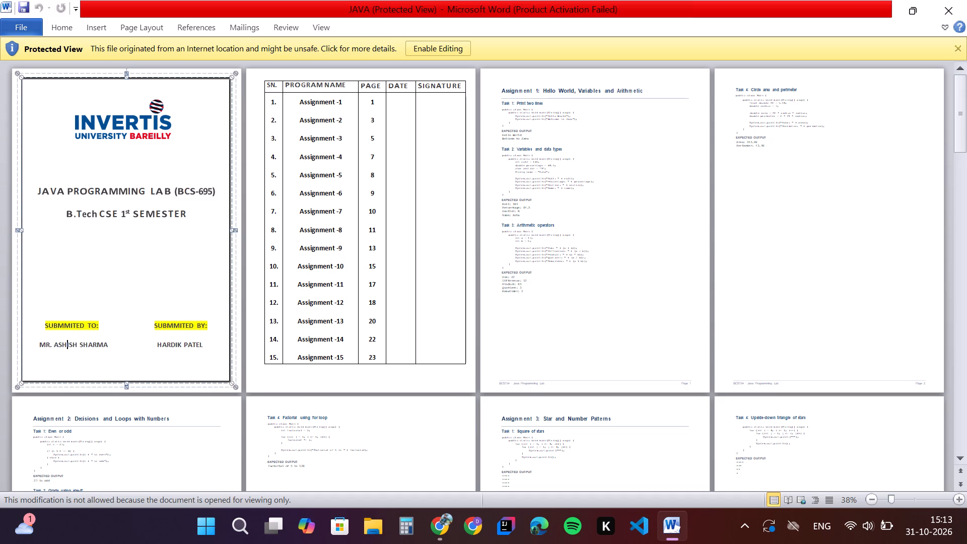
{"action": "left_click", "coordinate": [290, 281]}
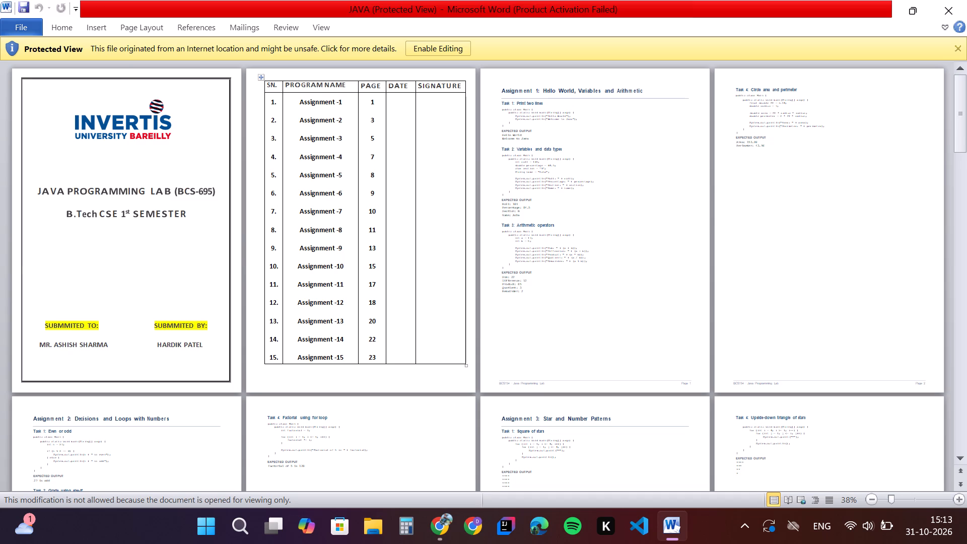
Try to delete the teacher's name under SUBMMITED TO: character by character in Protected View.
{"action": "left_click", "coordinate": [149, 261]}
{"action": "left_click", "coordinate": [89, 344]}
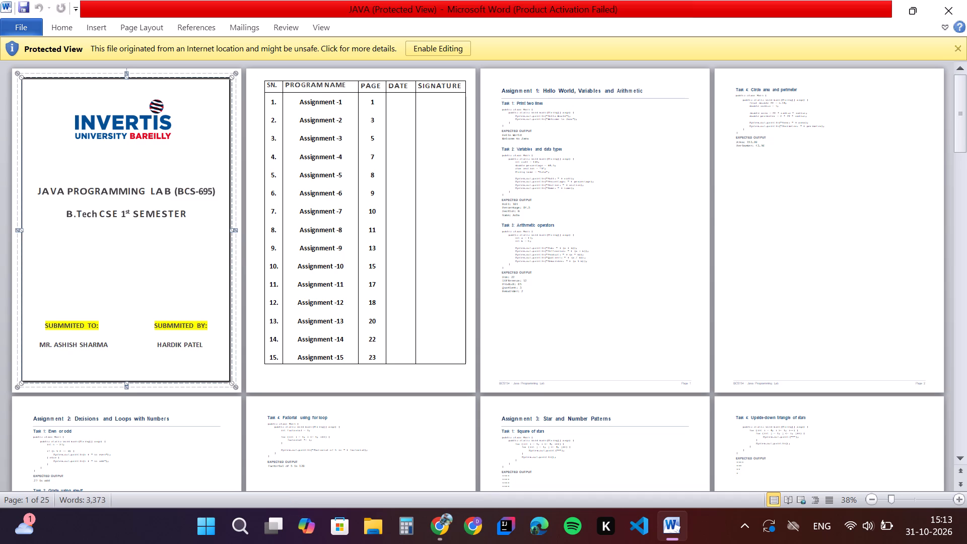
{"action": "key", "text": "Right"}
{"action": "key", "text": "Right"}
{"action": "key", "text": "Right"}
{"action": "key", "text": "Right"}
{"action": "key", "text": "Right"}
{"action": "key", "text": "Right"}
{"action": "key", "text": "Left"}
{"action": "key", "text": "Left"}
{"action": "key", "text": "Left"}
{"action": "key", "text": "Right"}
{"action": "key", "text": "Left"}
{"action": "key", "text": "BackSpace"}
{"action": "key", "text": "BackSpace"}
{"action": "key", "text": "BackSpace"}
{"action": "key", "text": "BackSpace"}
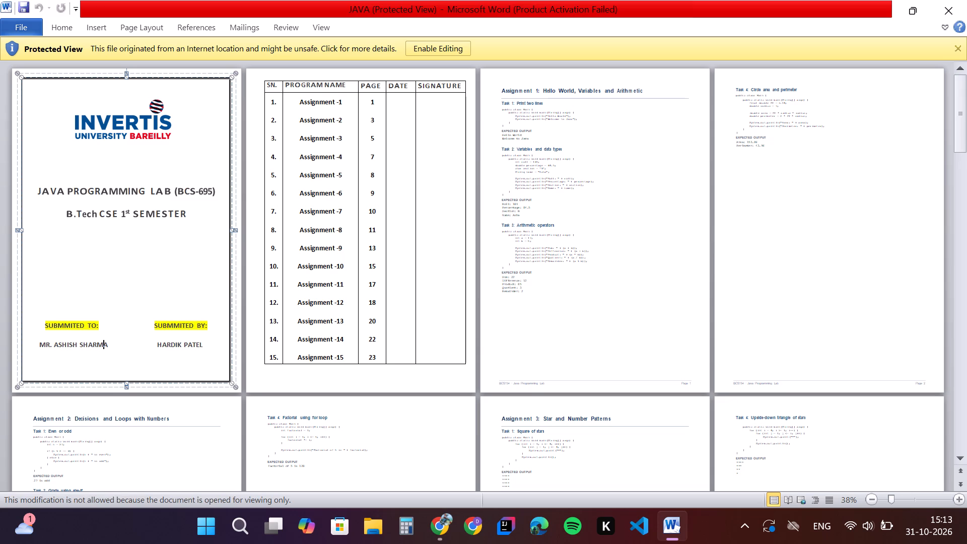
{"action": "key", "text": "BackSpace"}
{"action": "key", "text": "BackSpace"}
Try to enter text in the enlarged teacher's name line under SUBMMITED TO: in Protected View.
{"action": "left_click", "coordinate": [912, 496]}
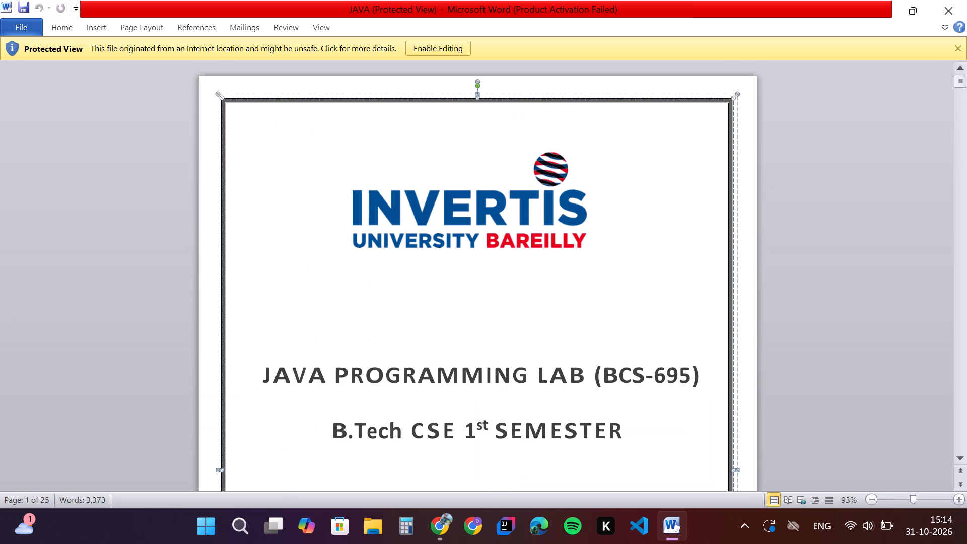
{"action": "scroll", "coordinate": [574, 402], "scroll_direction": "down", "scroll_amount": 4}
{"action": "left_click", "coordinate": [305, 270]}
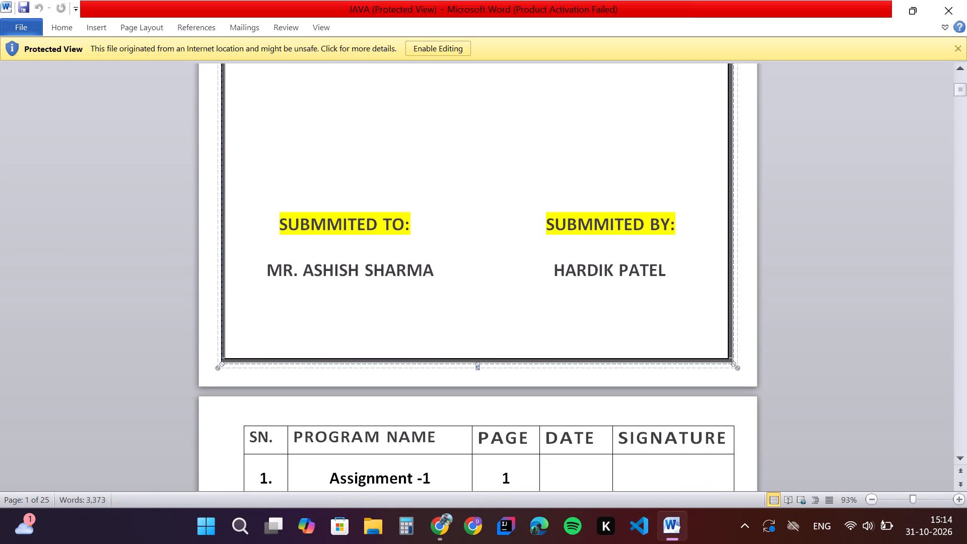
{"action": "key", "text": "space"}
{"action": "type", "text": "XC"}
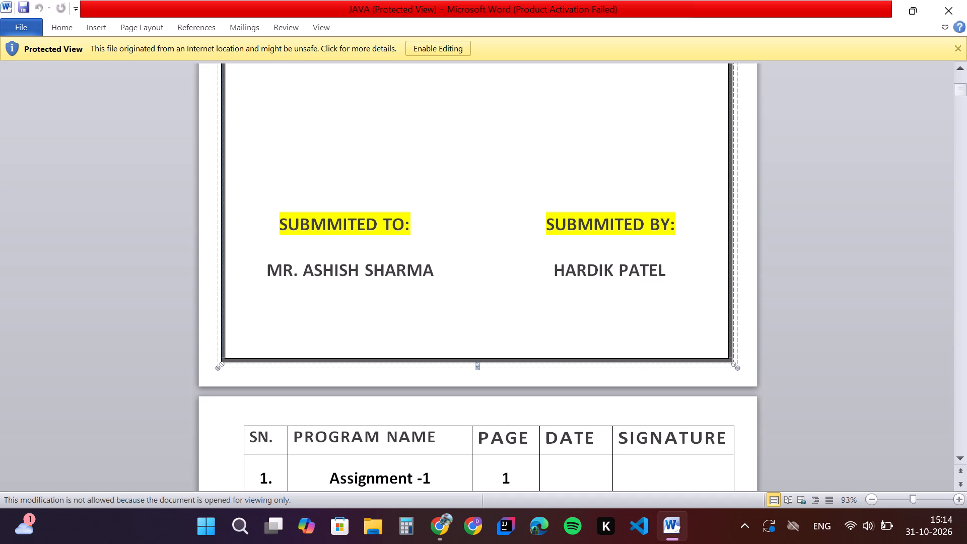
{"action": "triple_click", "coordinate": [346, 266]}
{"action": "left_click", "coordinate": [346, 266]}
Enable editing of the JAVA document and replace the teacher's name after MR. under SUBMMITED TO: with the new teacher's name.
{"action": "left_click", "coordinate": [435, 45]}
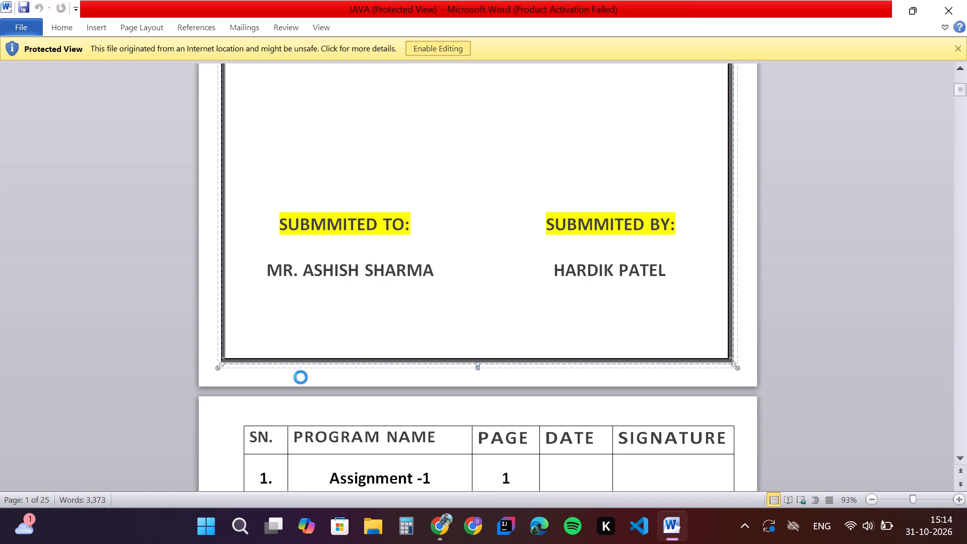
{"action": "scroll", "coordinate": [371, 323], "scroll_direction": "down", "scroll_amount": 1}
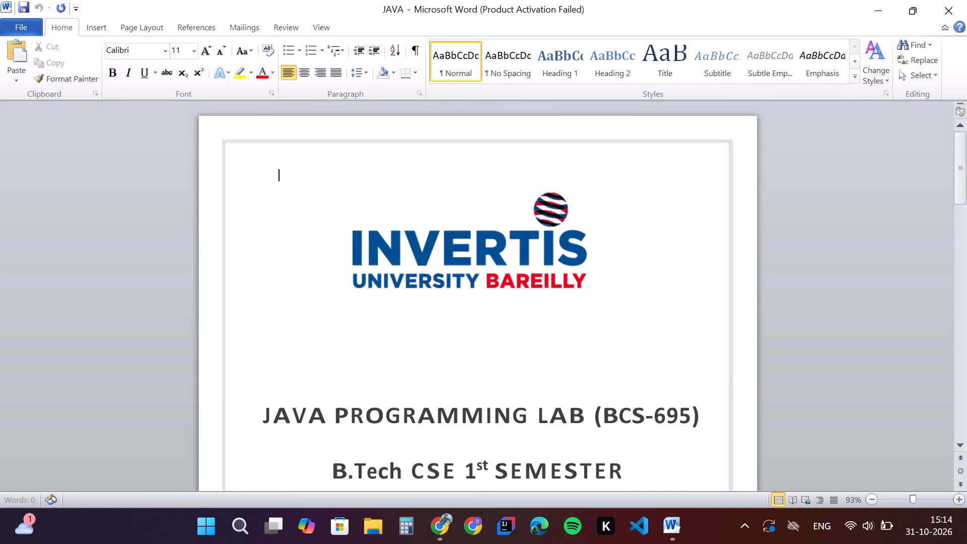
{"action": "scroll", "coordinate": [371, 323], "scroll_direction": "down", "scroll_amount": 4}
{"action": "left_click_drag", "start_coordinate": [431, 434], "coordinate": [302, 436]}
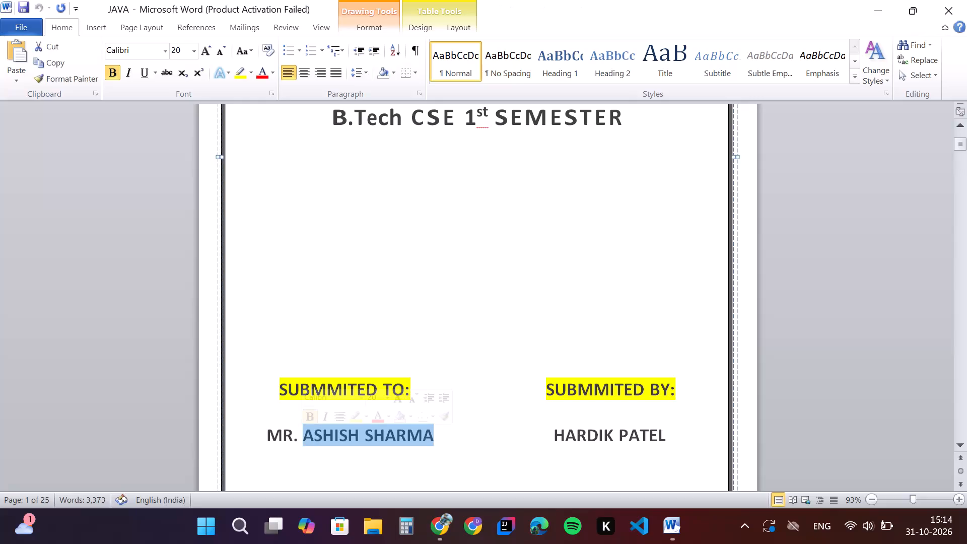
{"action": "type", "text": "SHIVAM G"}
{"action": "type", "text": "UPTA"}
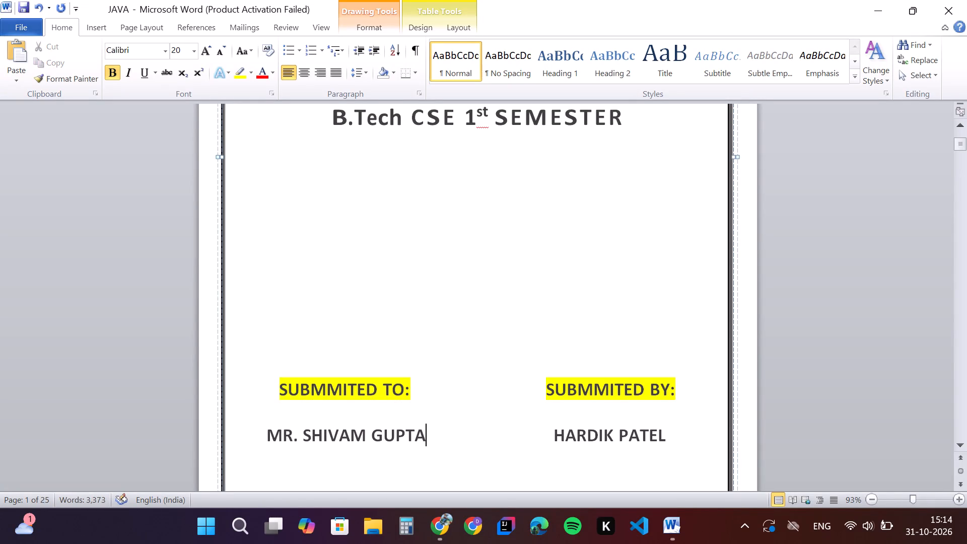
Save the JAVA document and close it.
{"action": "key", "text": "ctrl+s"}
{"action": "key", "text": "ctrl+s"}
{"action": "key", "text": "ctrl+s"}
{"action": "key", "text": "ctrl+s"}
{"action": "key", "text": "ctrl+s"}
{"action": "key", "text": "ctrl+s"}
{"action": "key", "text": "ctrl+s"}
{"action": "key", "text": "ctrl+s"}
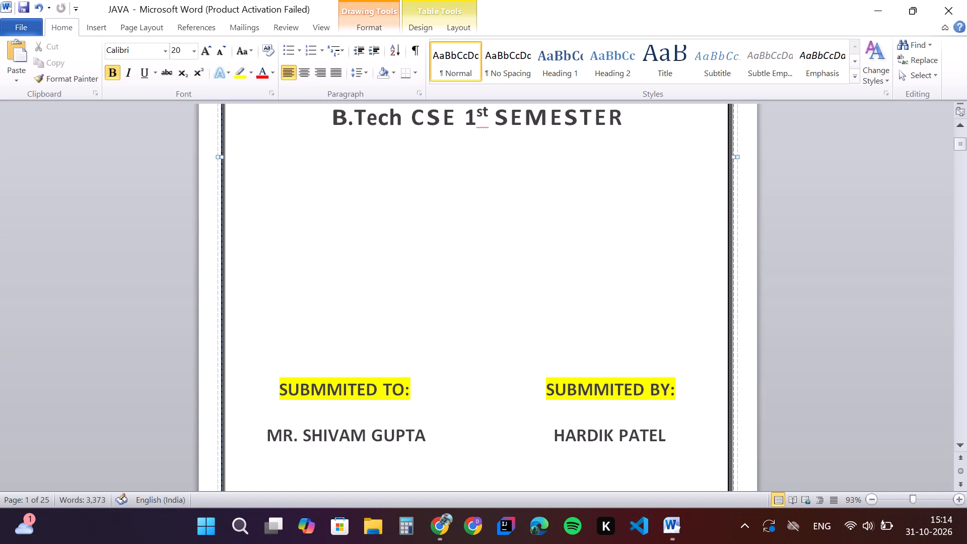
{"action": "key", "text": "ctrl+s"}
{"action": "left_click", "coordinate": [966, 0]}
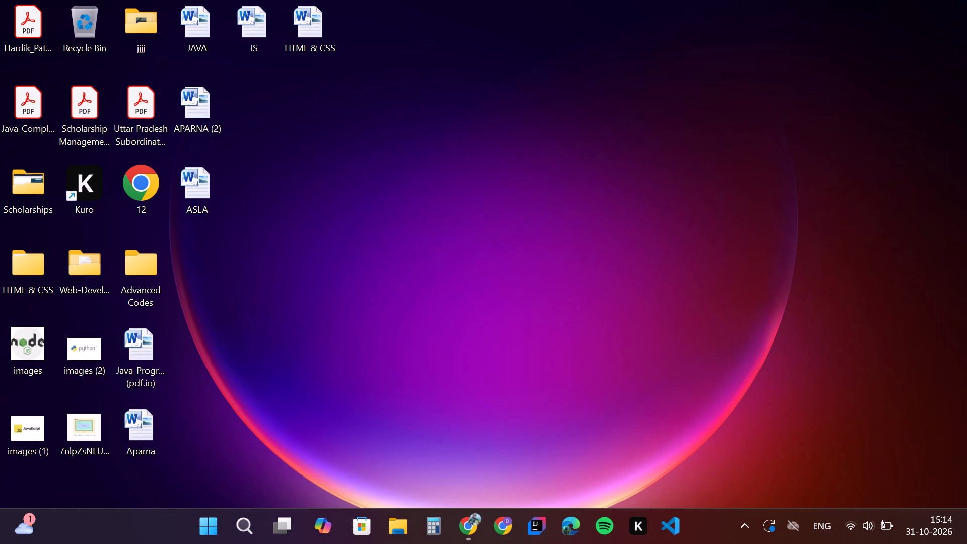